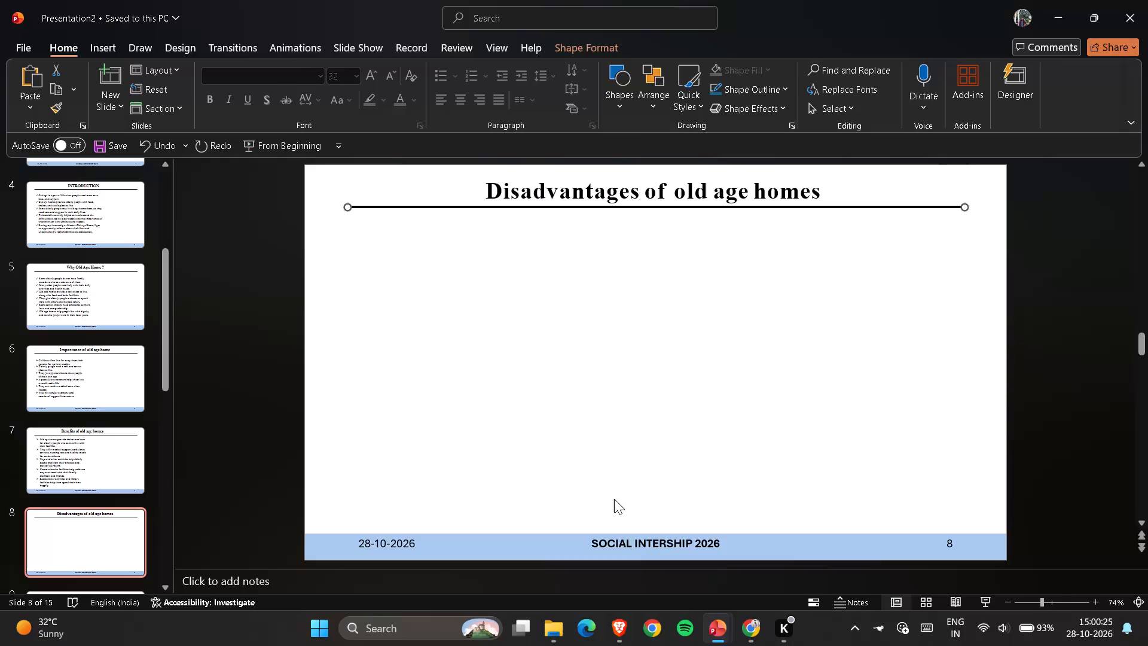
Open the SOCIAL INTERNSHIP 2026 presentation from the B Tech folder and bring its window to the front.
{"action": "left_click", "coordinate": [118, 547]}
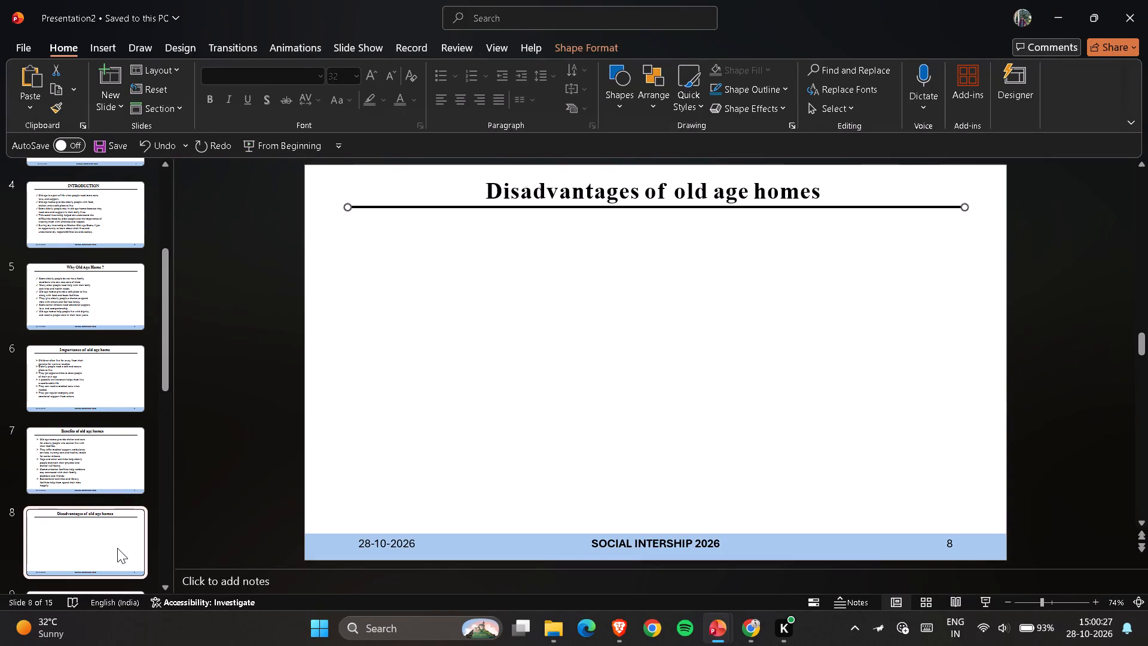
{"action": "left_click", "coordinate": [866, 510]}
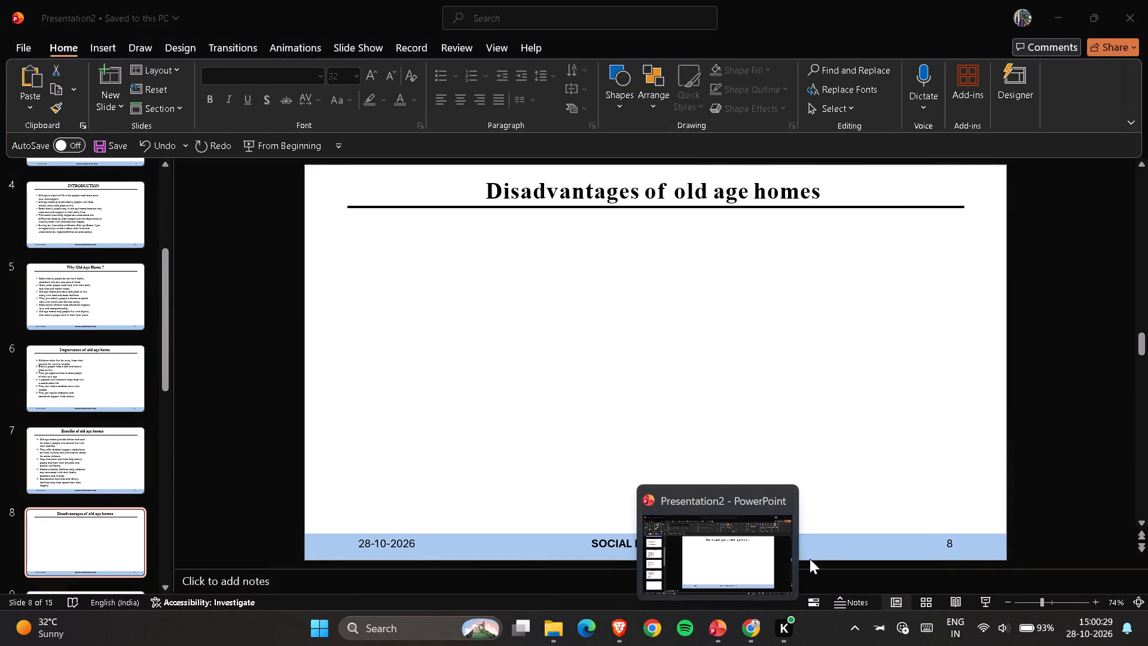
{"action": "left_click", "coordinate": [701, 368]}
{"action": "left_click", "coordinate": [542, 633]}
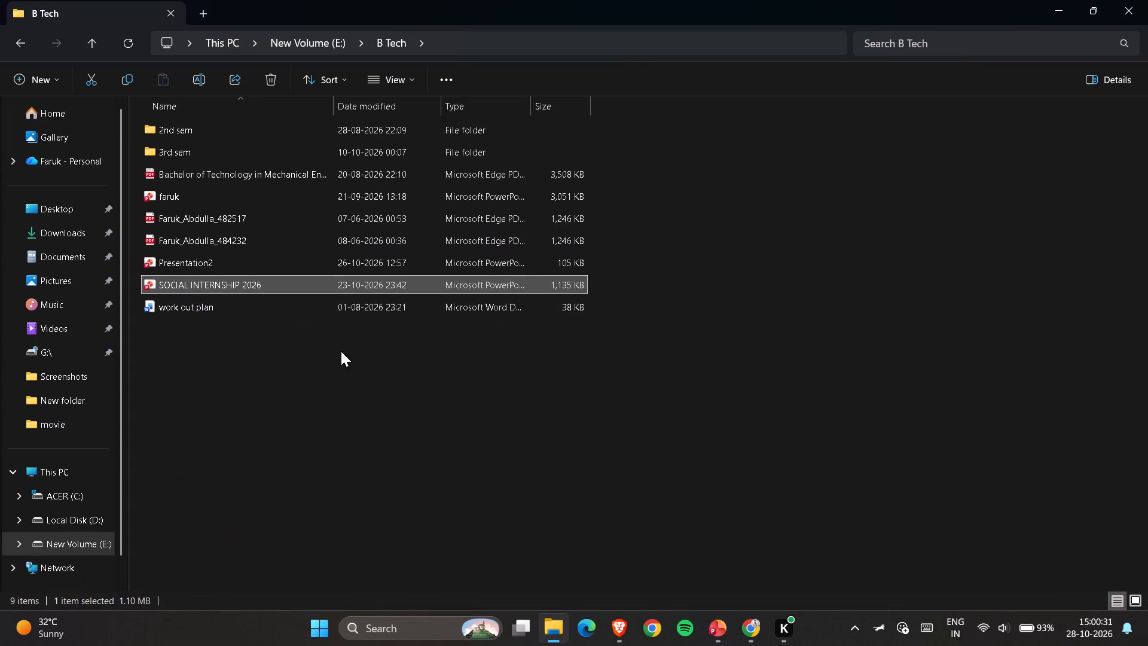
{"action": "double_click", "coordinate": [298, 286]}
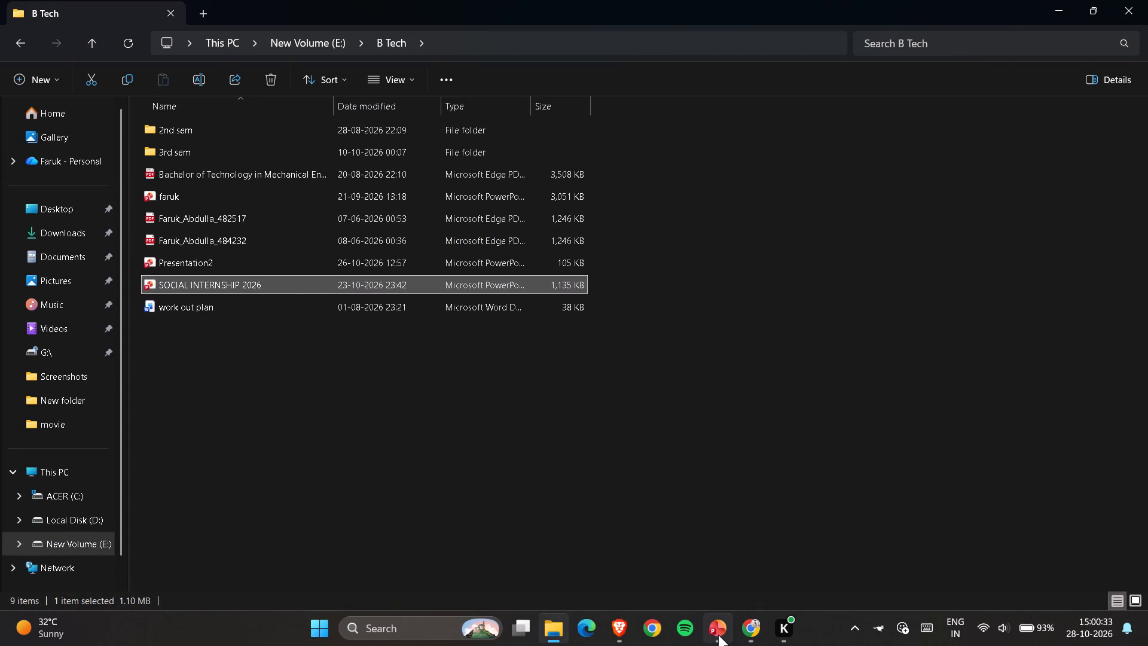
{"action": "left_click", "coordinate": [718, 635]}
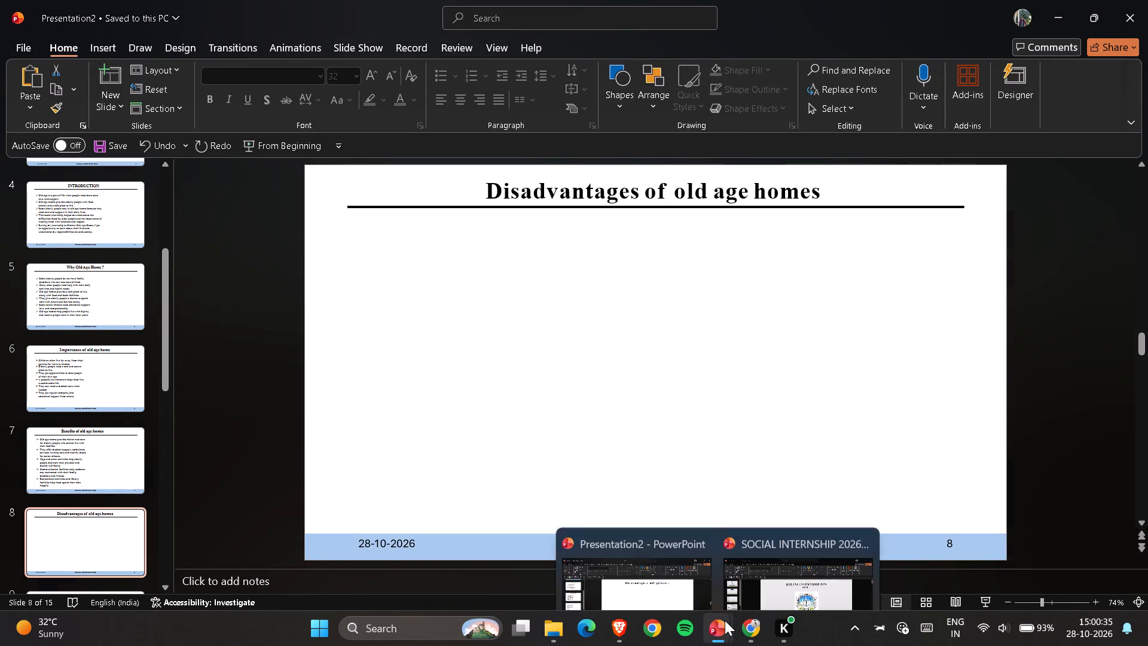
{"action": "left_click", "coordinate": [796, 558]}
{"action": "scroll", "coordinate": [643, 467], "scroll_direction": "down", "scroll_amount": 6}
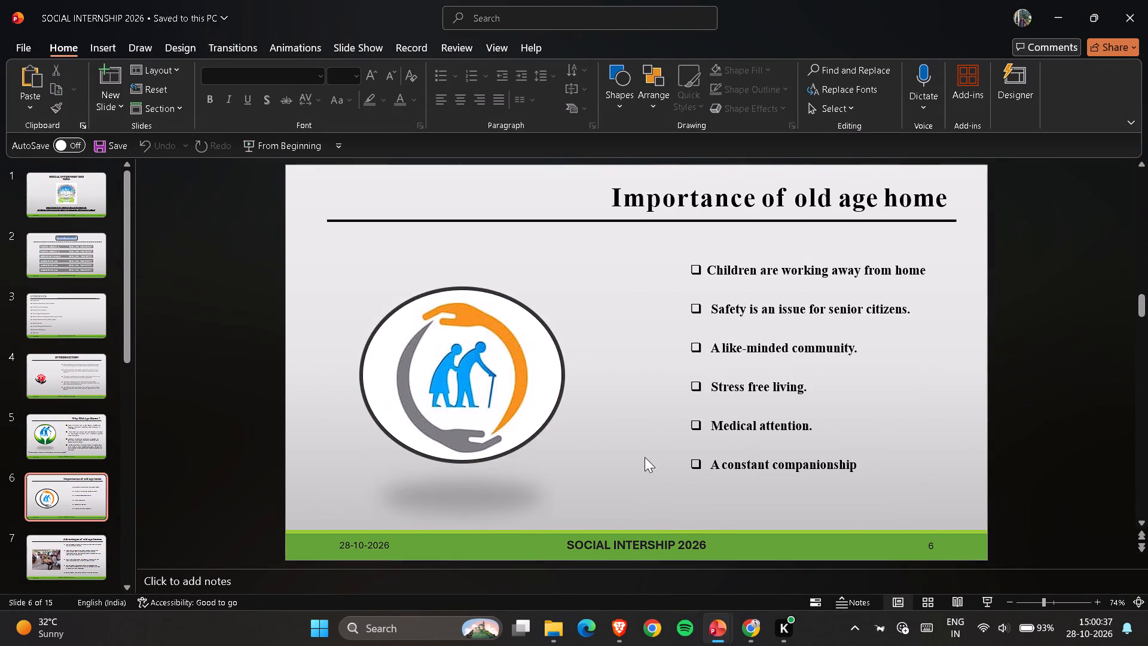
{"action": "scroll", "coordinate": [645, 457], "scroll_direction": "down", "scroll_amount": 1}
{"action": "scroll", "coordinate": [646, 457], "scroll_direction": "up", "scroll_amount": 1}
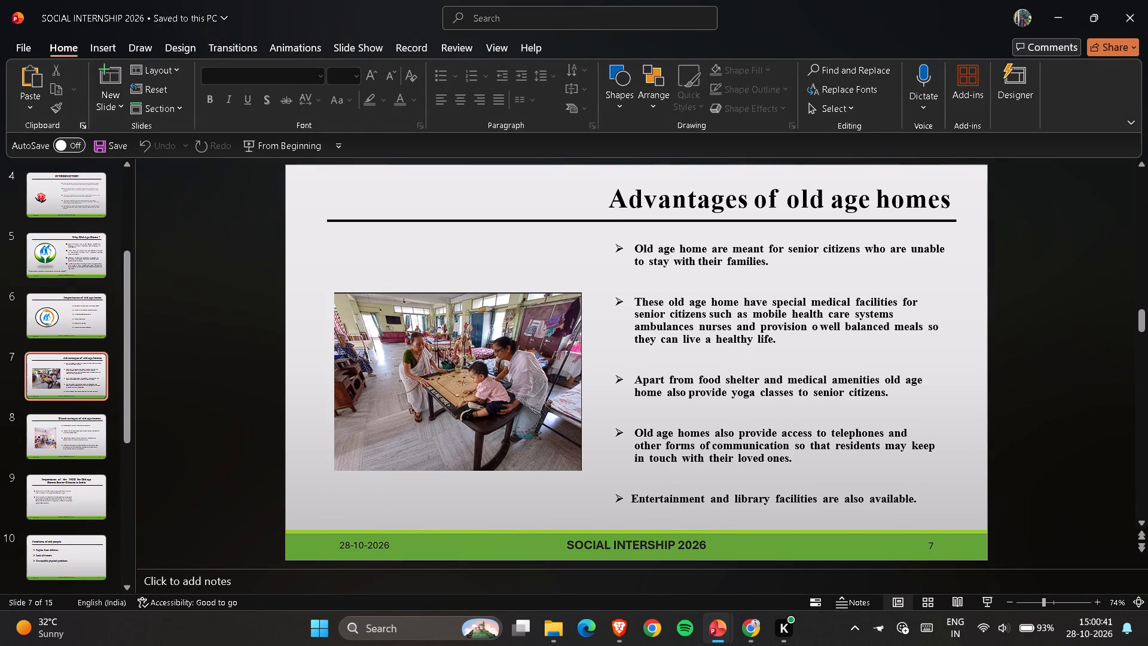
{"action": "scroll", "coordinate": [686, 483], "scroll_direction": "down", "scroll_amount": 1}
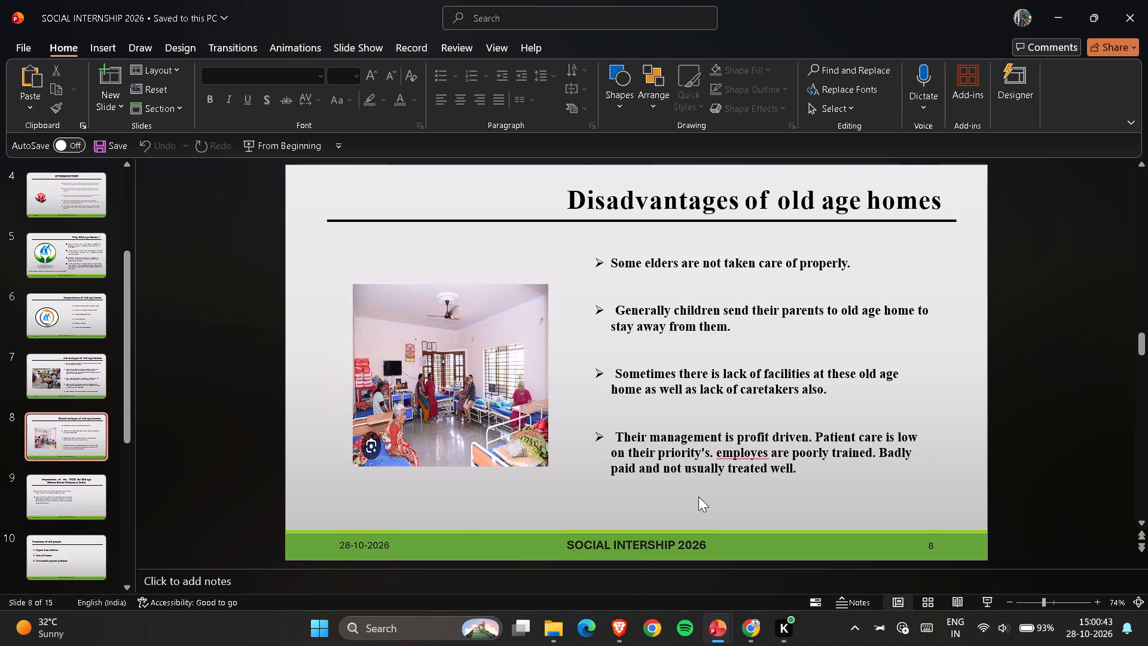
{"action": "left_click", "coordinate": [676, 385]}
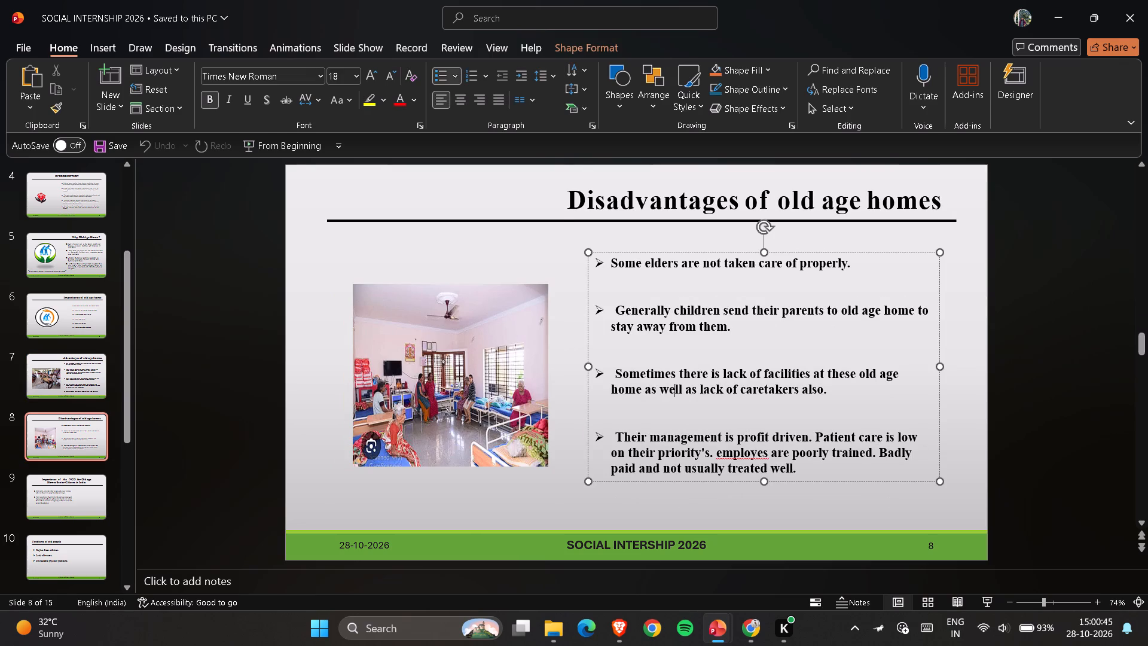
{"action": "left_click", "coordinate": [638, 183]}
{"action": "left_click", "coordinate": [636, 206]}
{"action": "key", "text": "ctrl+a"}
{"action": "key", "text": "ctrl+c"}
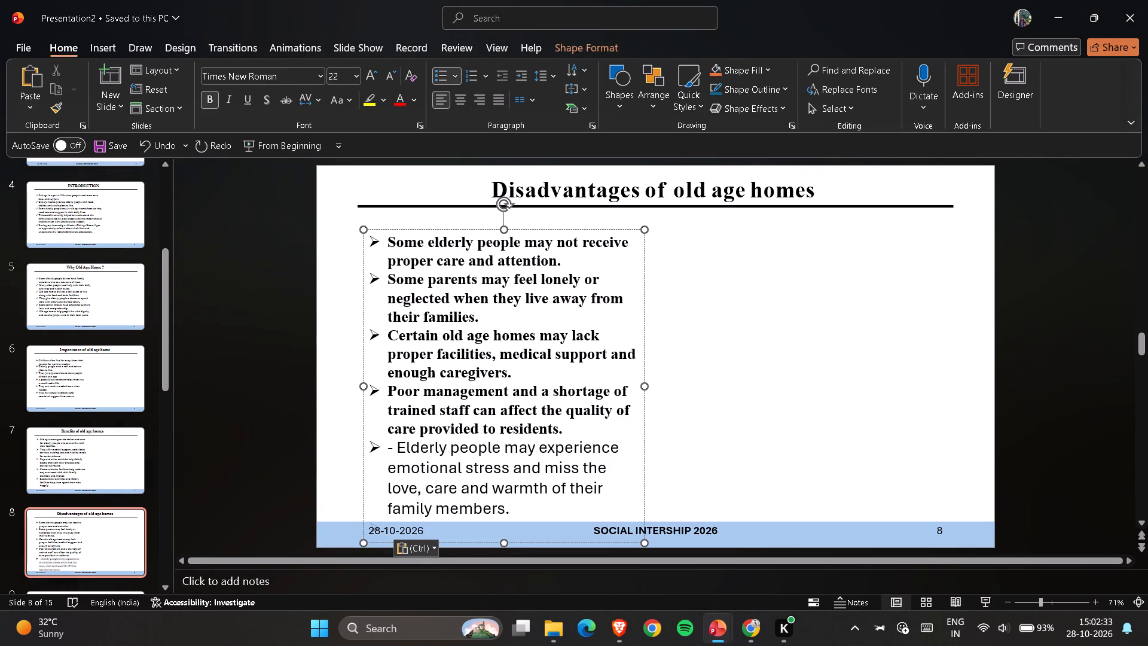
{"action": "left_click", "coordinate": [398, 448]}
{"action": "key", "text": "BackSpace"}
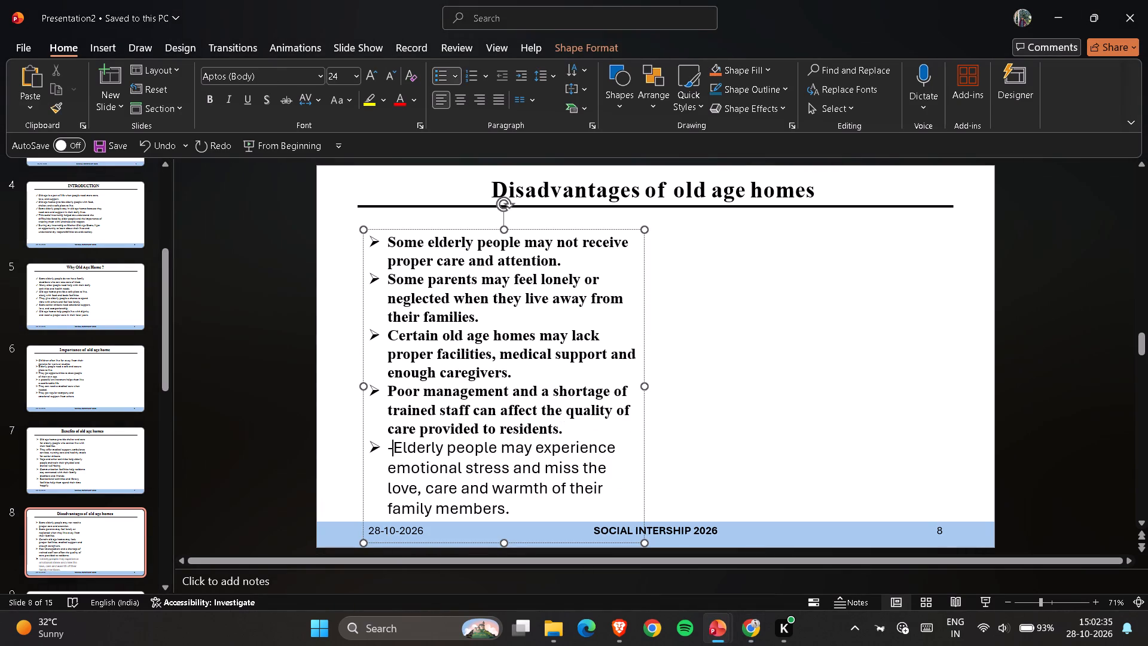
Format the fifth bullet's text as bold Times New Roman, size 22.
{"action": "left_click_drag", "start_coordinate": [523, 516], "coordinate": [392, 448]}
{"action": "left_click", "coordinate": [315, 80]}
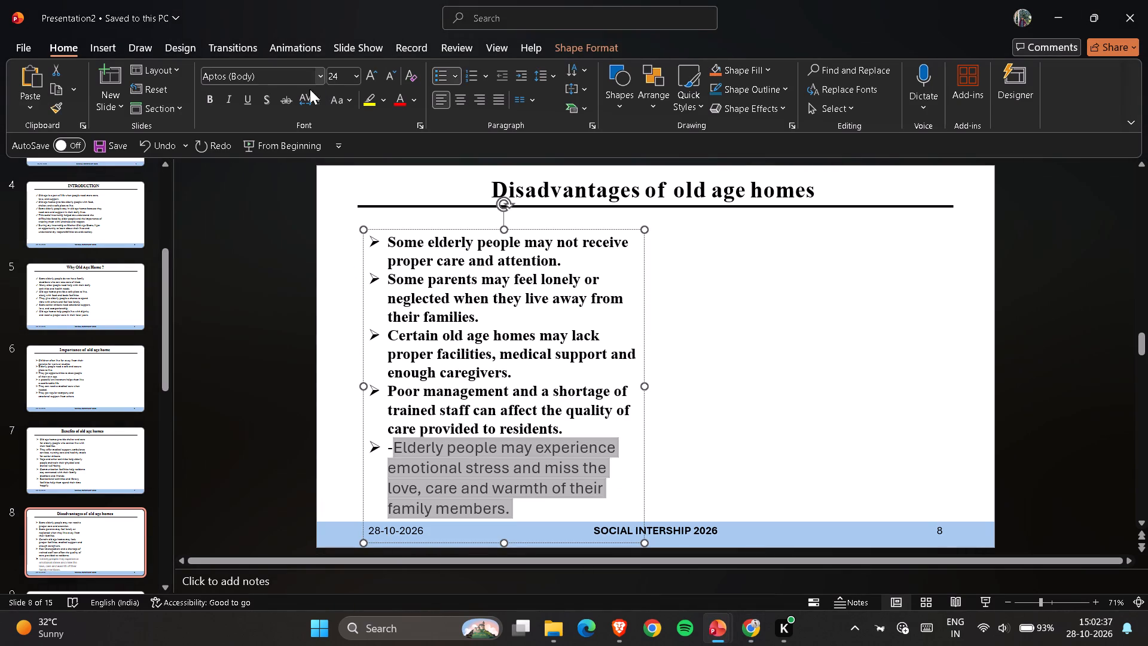
{"action": "left_click", "coordinate": [317, 77]}
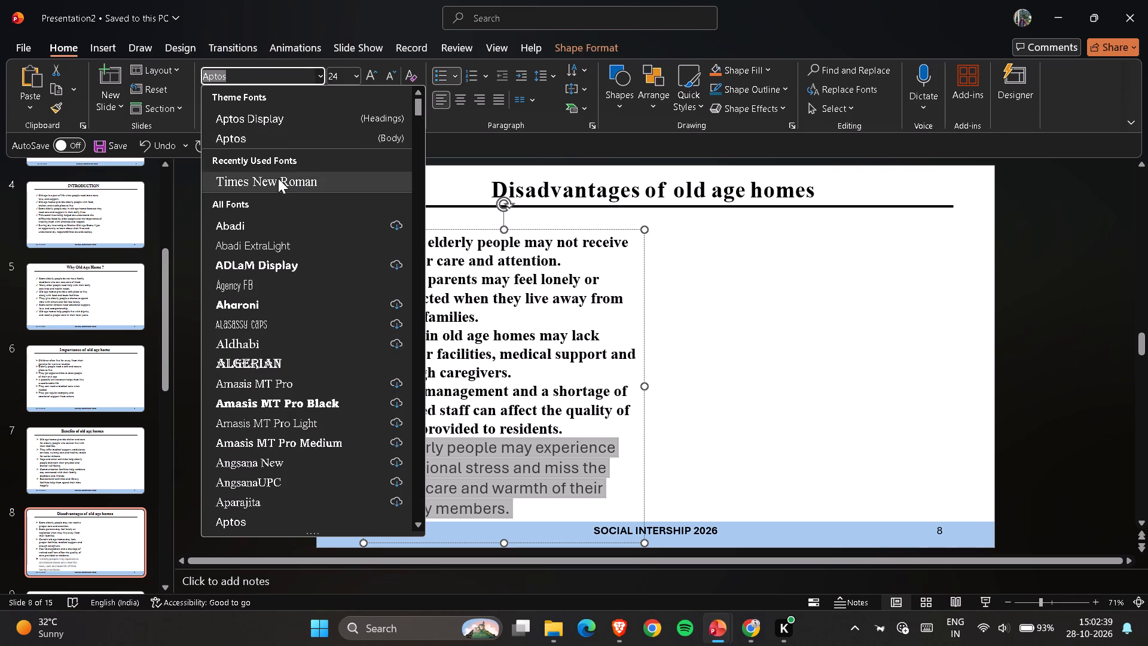
{"action": "left_click", "coordinate": [278, 178]}
{"action": "left_click", "coordinate": [343, 79]}
{"action": "type", "text": "22"}
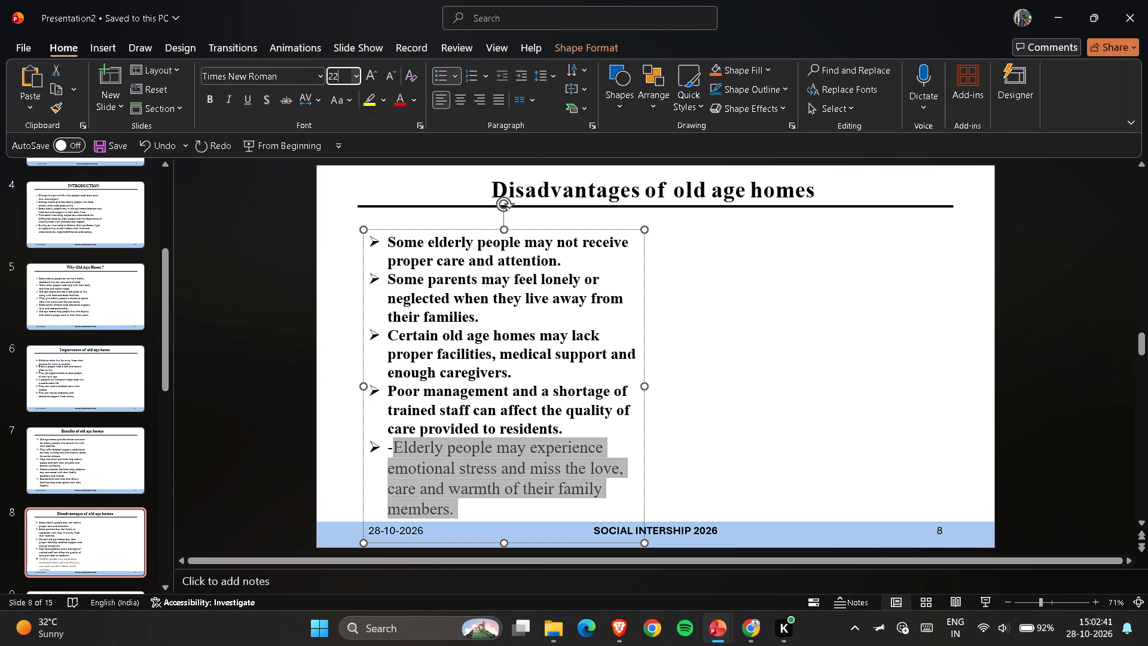
{"action": "key", "text": "Return"}
{"action": "left_click", "coordinate": [213, 101]}
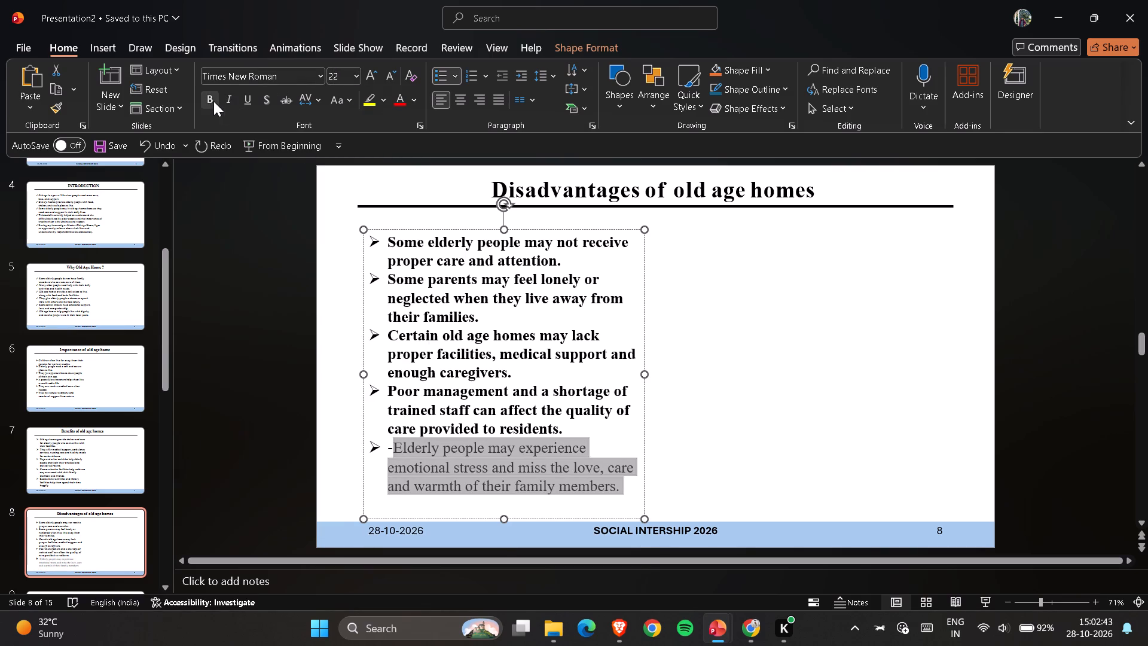
Delete the leading dash from the fifth bullet.
{"action": "left_click", "coordinate": [398, 446]}
{"action": "key", "text": "BackSpace"}
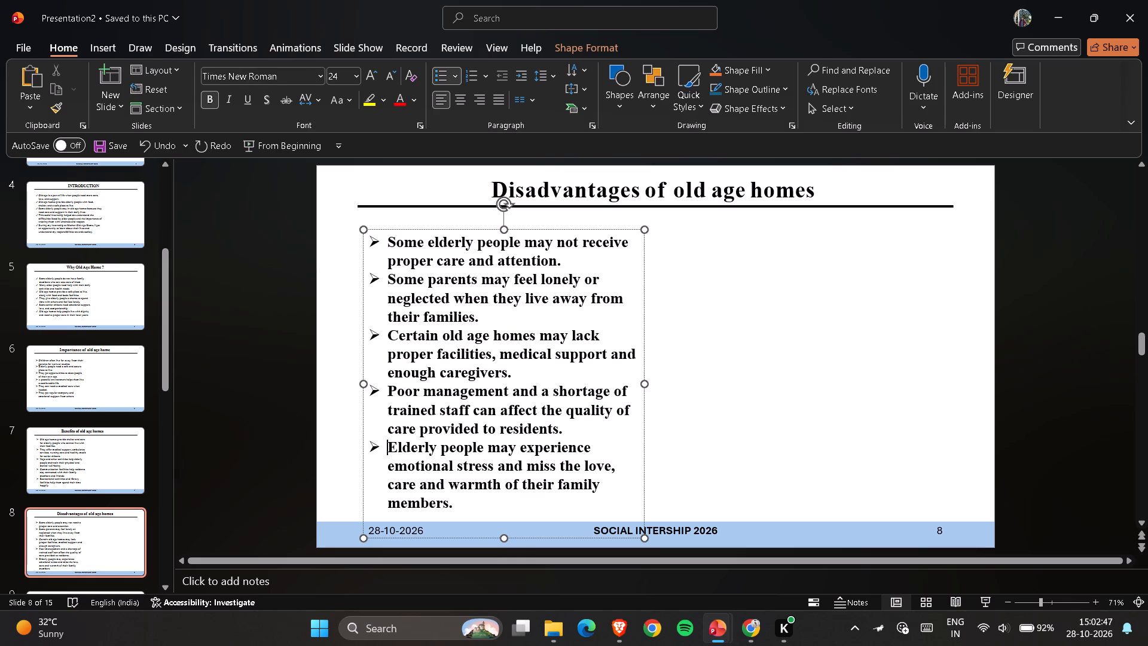
{"action": "left_click", "coordinate": [825, 414]}
Compare the blank slide 9 with slide 9 of SOCIAL INTERNSHIP 2026 to check its heading and content.
{"action": "scroll", "coordinate": [182, 497], "scroll_direction": "down", "scroll_amount": 1}
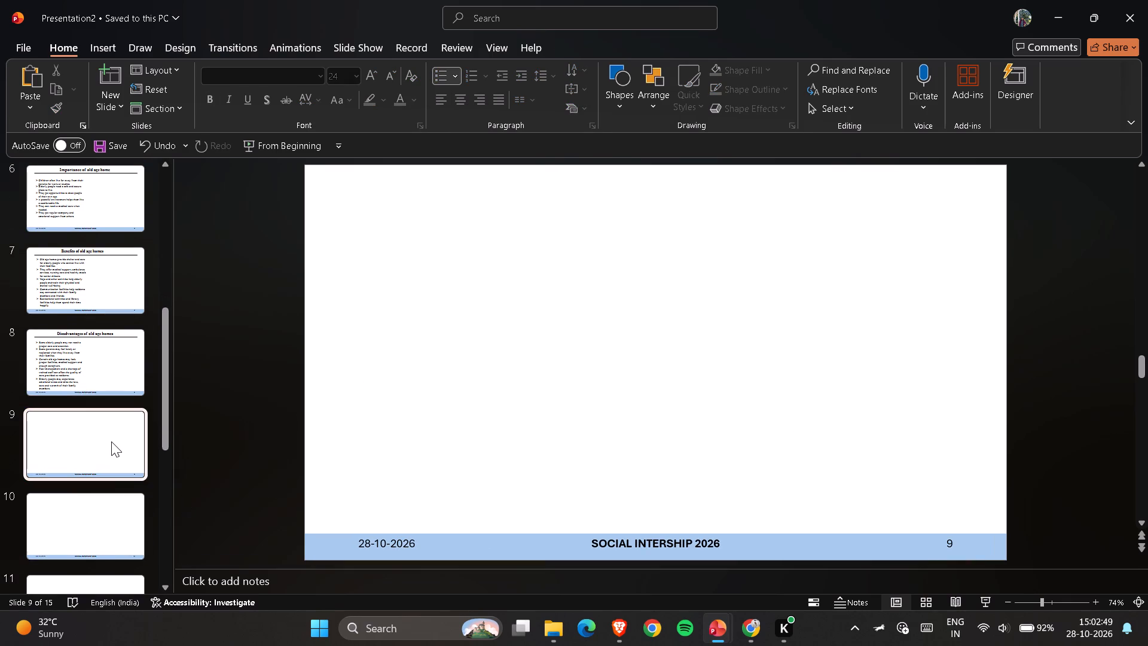
{"action": "left_click", "coordinate": [111, 441]}
{"action": "left_click", "coordinate": [111, 383]}
{"action": "left_click", "coordinate": [106, 428]}
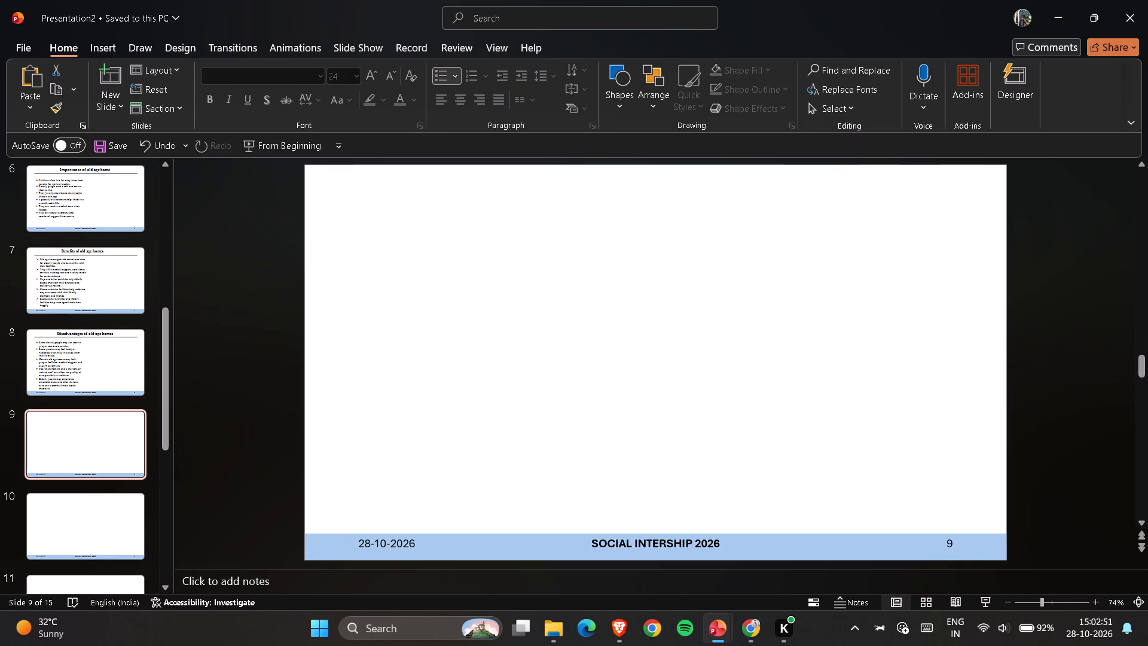
{"action": "left_click", "coordinate": [782, 561]}
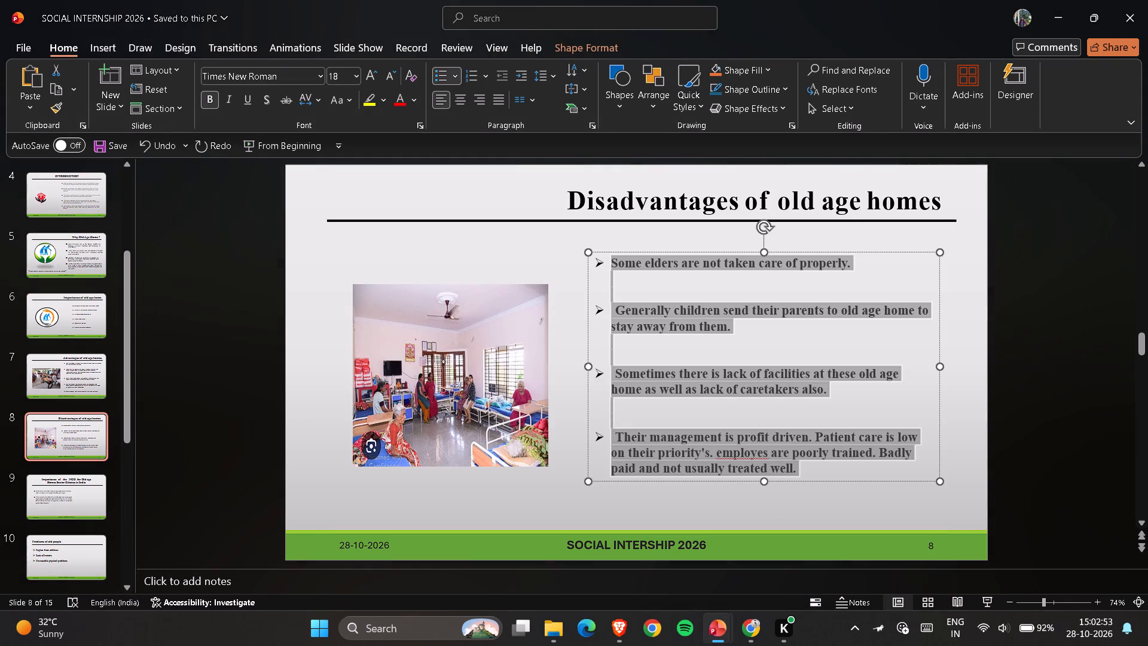
{"action": "scroll", "coordinate": [531, 344], "scroll_direction": "down", "scroll_amount": 1}
{"action": "left_click", "coordinate": [542, 224]}
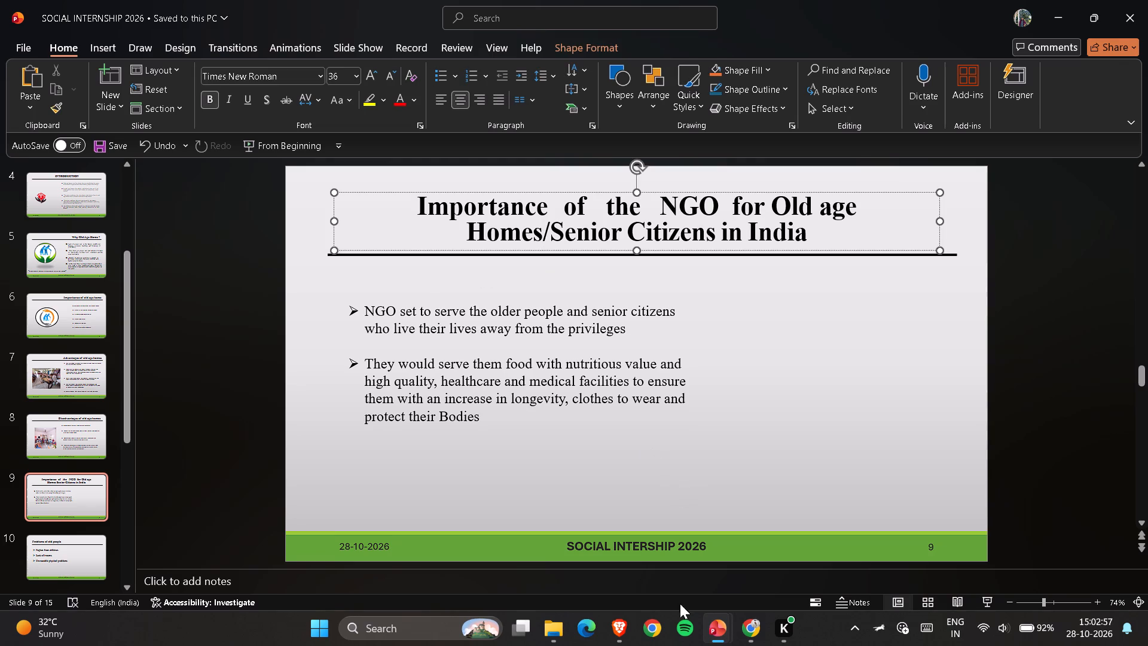
{"action": "left_click", "coordinate": [649, 570]}
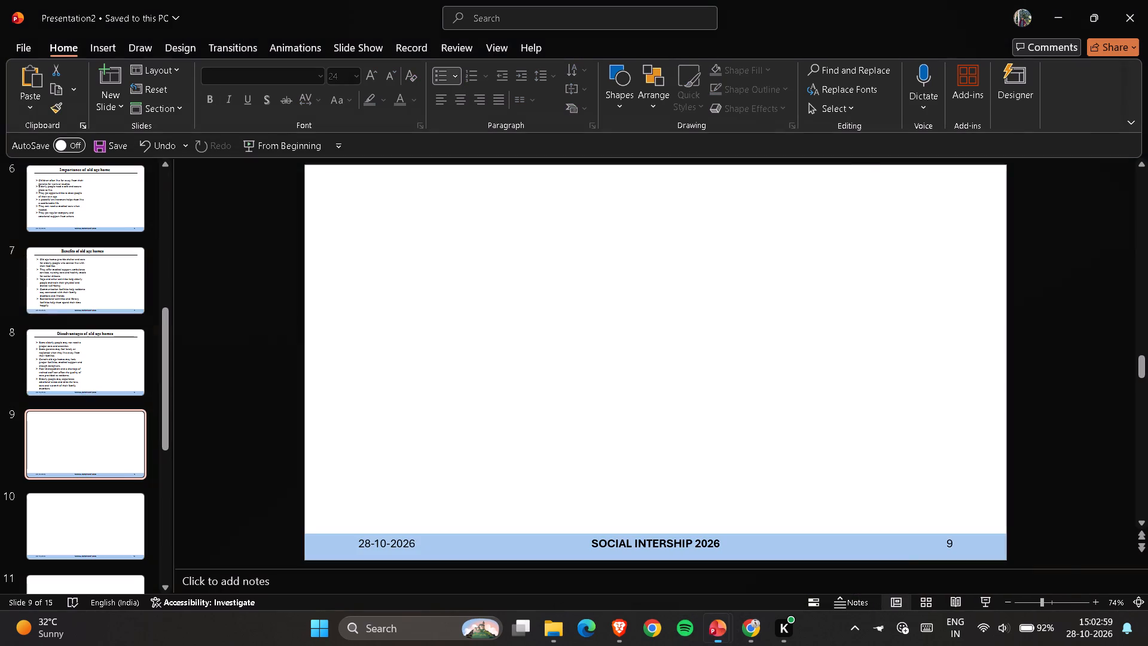
Nudge the contents list on slide 3 slightly inward and down beneath the title line.
{"action": "scroll", "coordinate": [68, 252], "scroll_direction": "up", "scroll_amount": 8}
{"action": "left_click", "coordinate": [102, 377]}
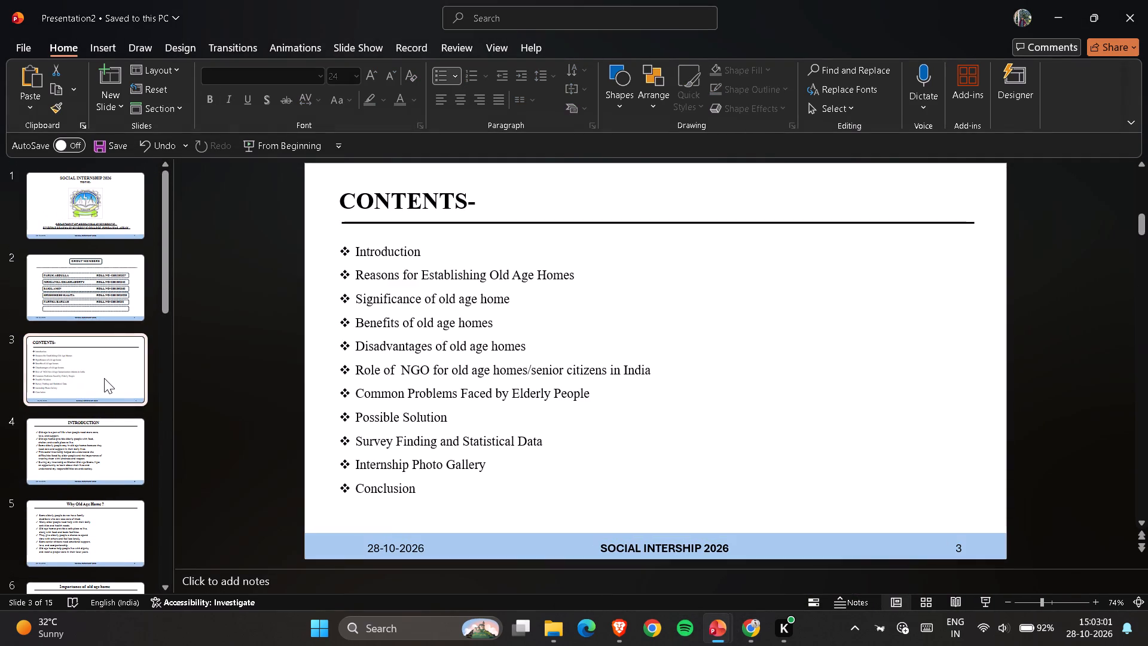
{"action": "left_click", "coordinate": [454, 373]}
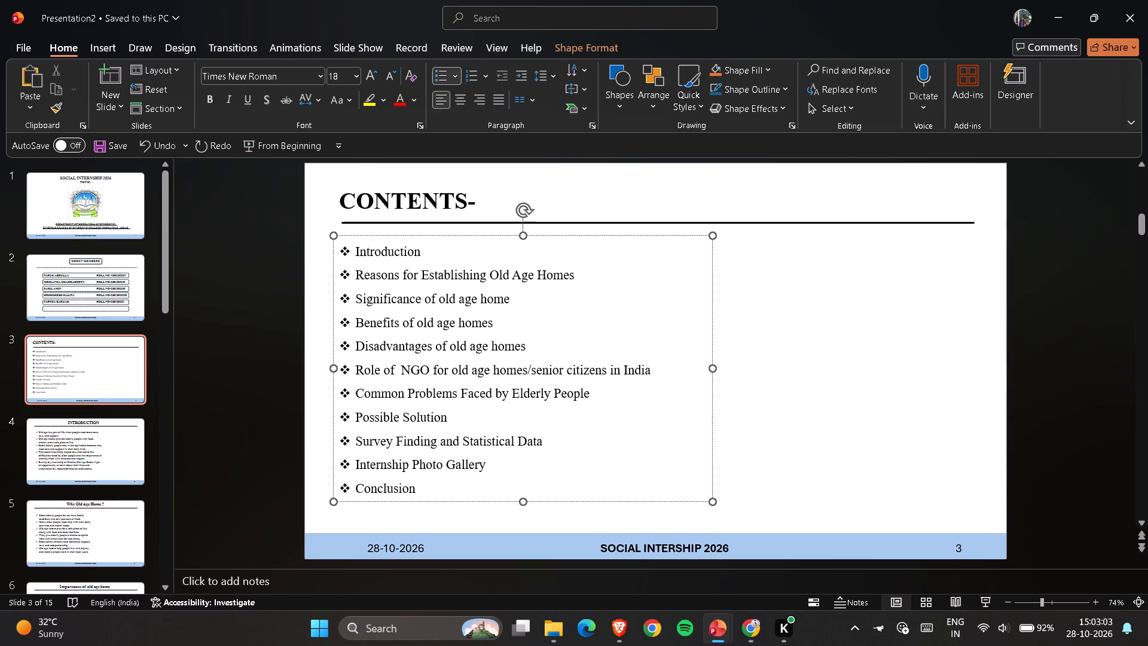
{"action": "left_click_drag", "start_coordinate": [658, 370], "coordinate": [665, 371]}
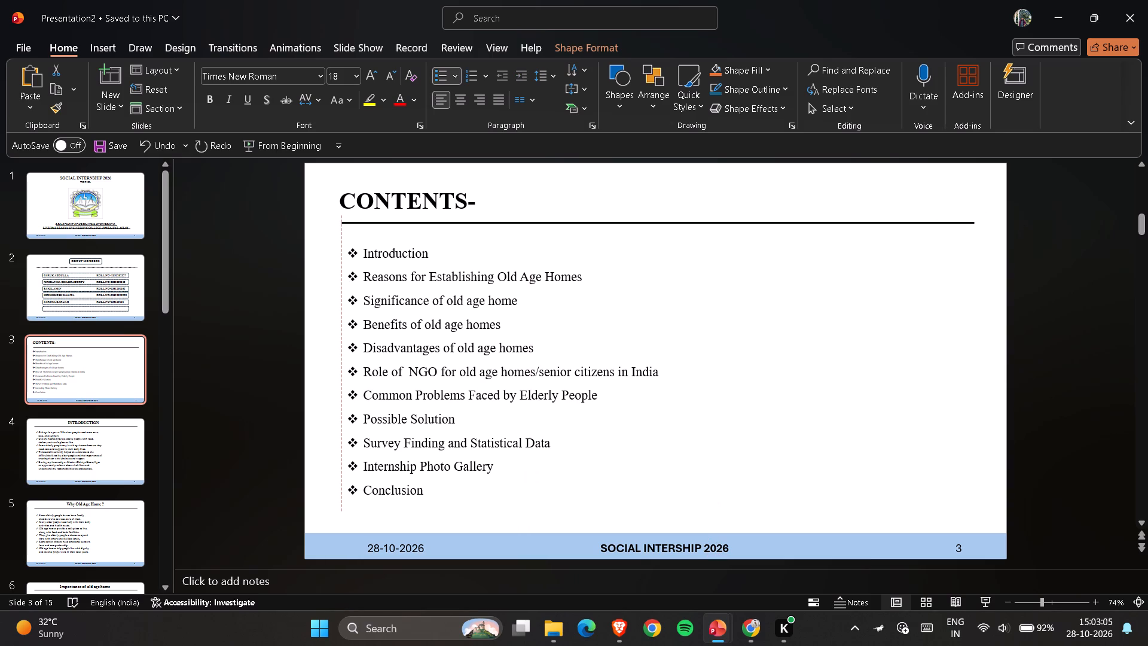
{"action": "left_click_drag", "start_coordinate": [665, 371], "coordinate": [673, 375]}
Copy the contents entry "Role of NGO for old age homes/senior citizens in India" and paste it onto blank slide 9.
{"action": "left_click", "coordinate": [659, 377]}
{"action": "left_click", "coordinate": [666, 375]}
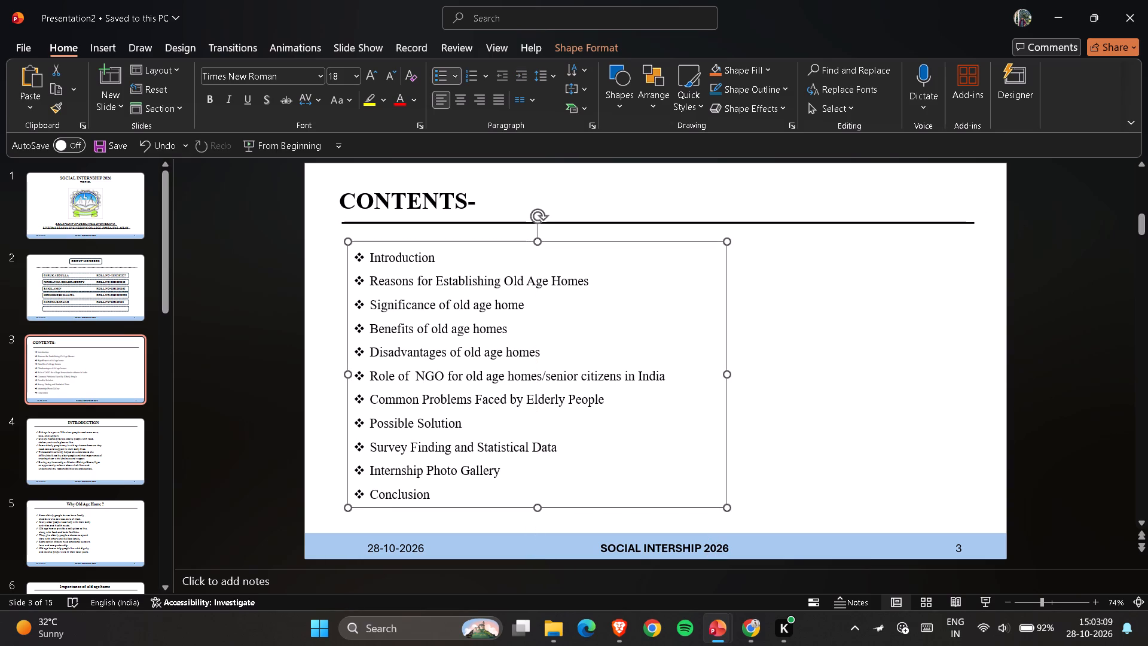
{"action": "left_click", "coordinate": [665, 375]}
{"action": "left_click_drag", "start_coordinate": [661, 375], "coordinate": [610, 379]}
{"action": "left_click", "coordinate": [658, 379]}
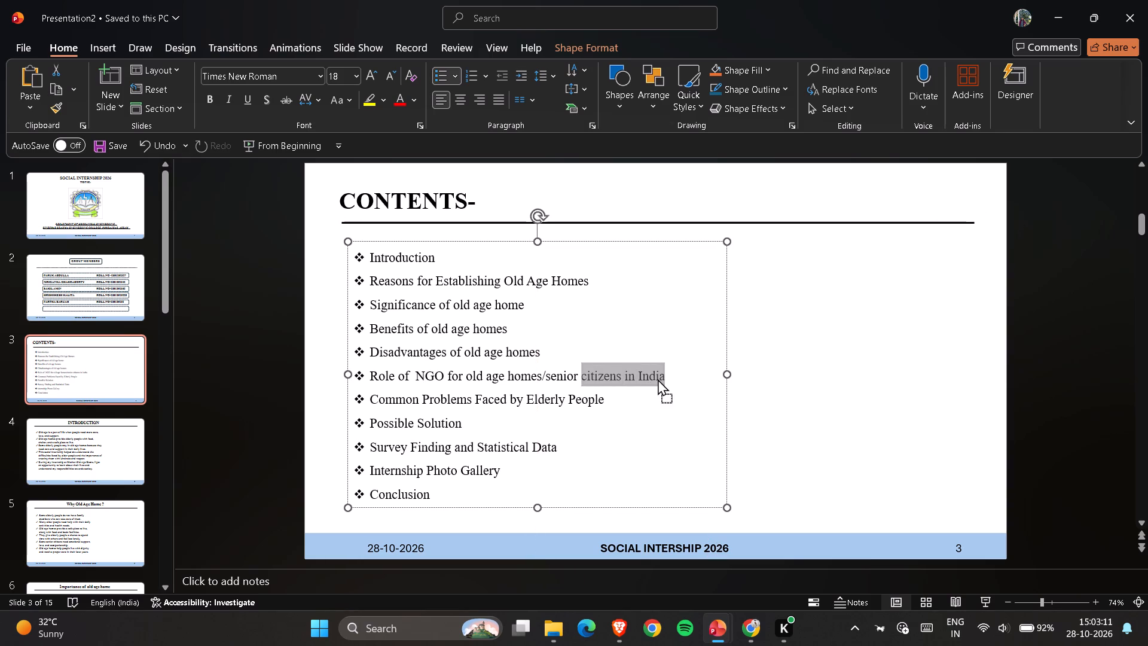
{"action": "left_click_drag", "start_coordinate": [664, 376], "coordinate": [378, 371]}
{"action": "key", "text": "ctrl+c"}
{"action": "scroll", "coordinate": [78, 485], "scroll_direction": "down", "scroll_amount": 6}
{"action": "left_click", "coordinate": [101, 348]}
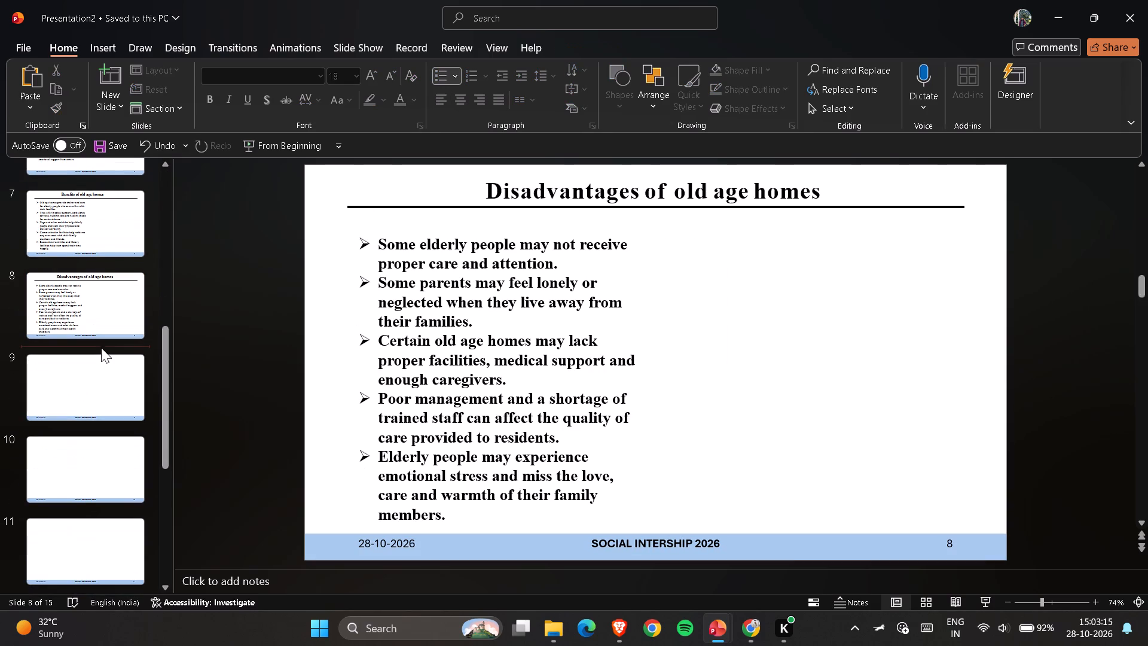
{"action": "left_click", "coordinate": [110, 383]}
{"action": "left_click", "coordinate": [713, 371]}
{"action": "key", "text": "ctrl+v"}
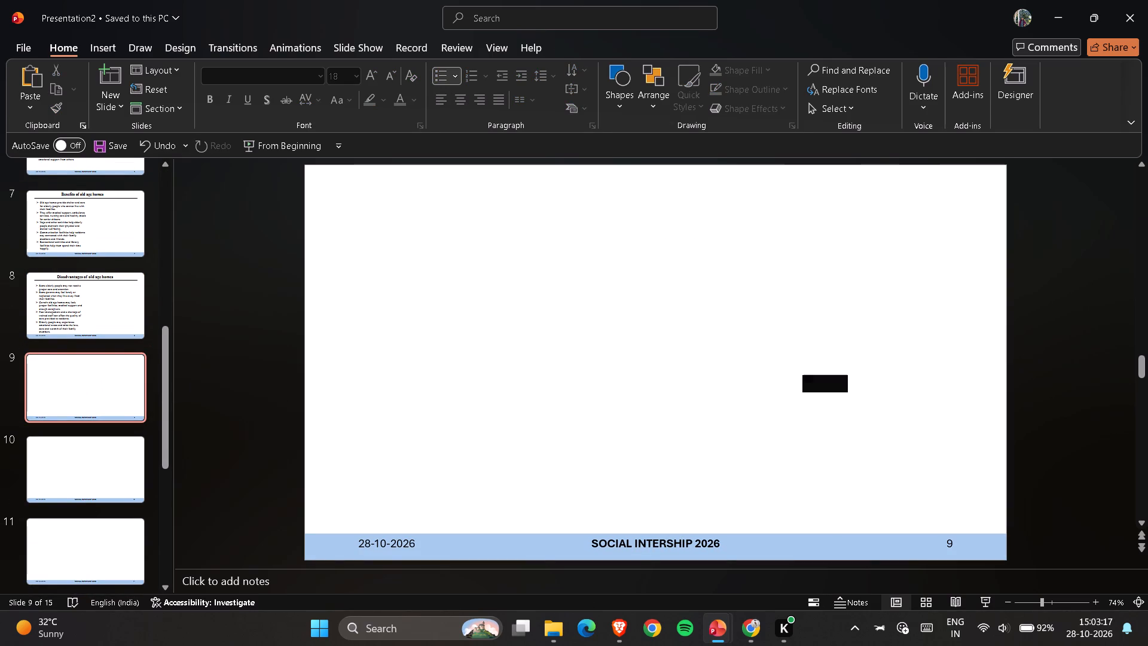
Remove the bullet symbol and its indent from the pasted heading on slide 9.
{"action": "key", "text": "BackSpace"}
{"action": "key", "text": "BackSpace"}
{"action": "key", "text": "BackSpace"}
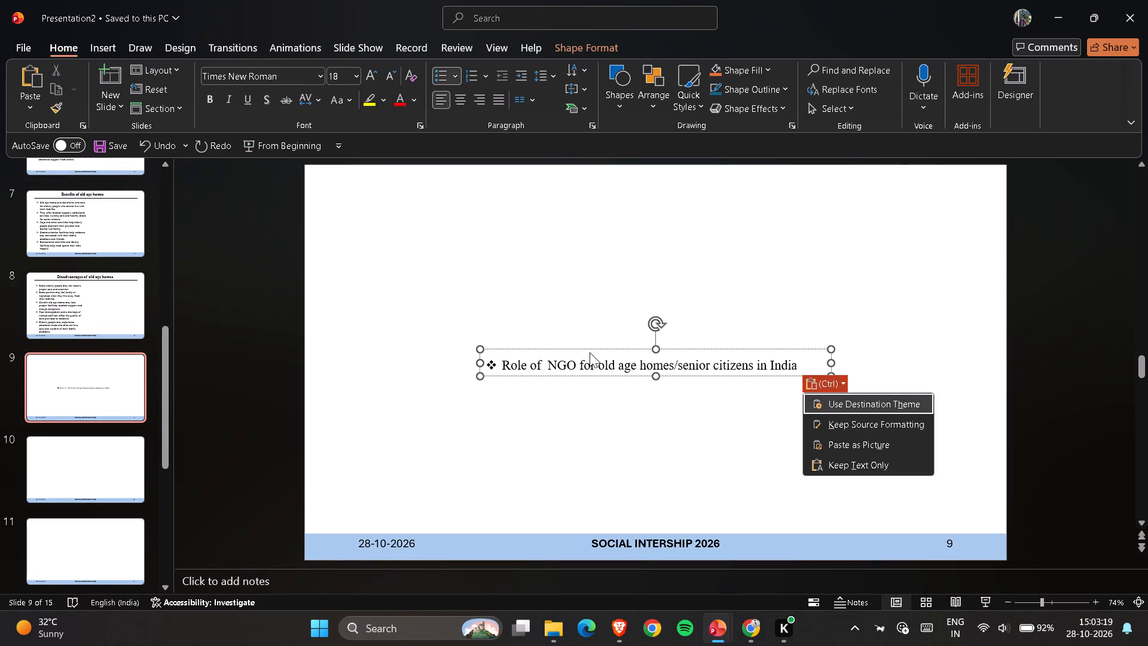
{"action": "left_click_drag", "start_coordinate": [523, 350], "coordinate": [516, 352]}
{"action": "key", "text": "BackSpace"}
{"action": "key", "text": "BackSpace"}
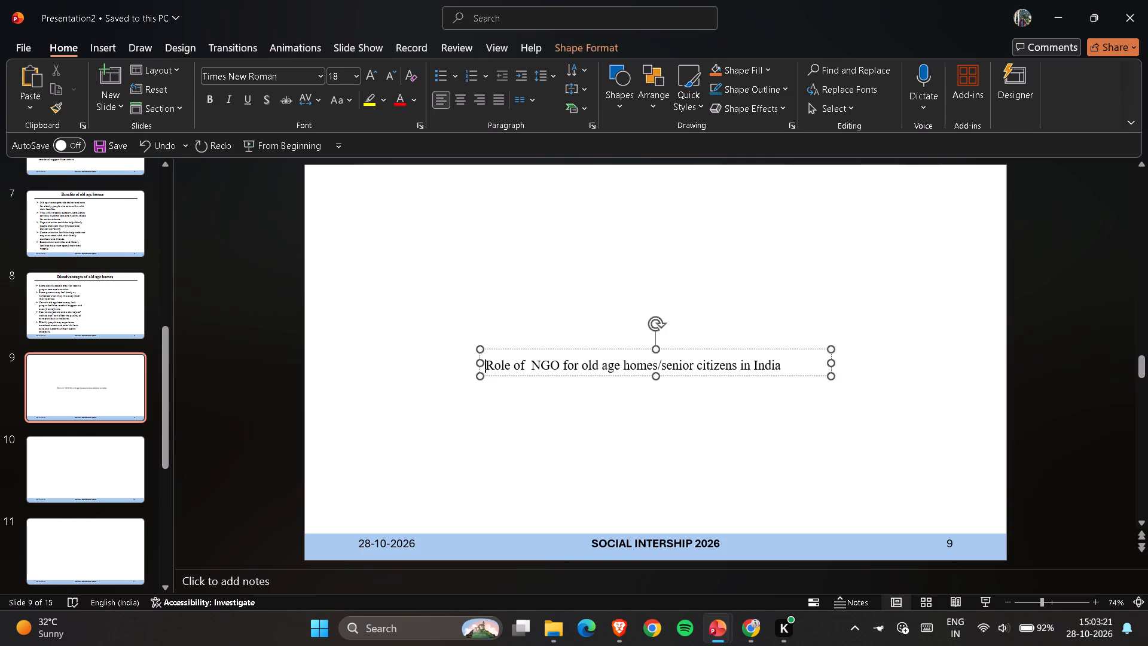
Make the entire NGO heading on slide 9 bold and enlarge it to size 32.
{"action": "key", "text": "ctrl+a"}
{"action": "left_click", "coordinate": [371, 79]}
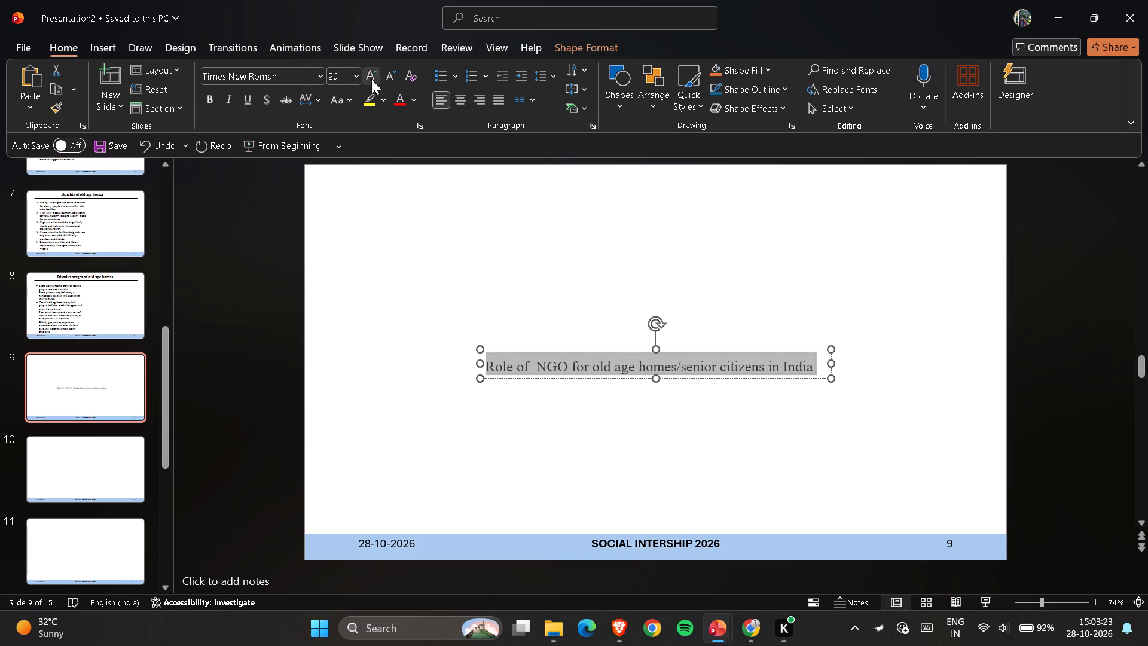
{"action": "left_click", "coordinate": [347, 87]}
{"action": "double_click", "coordinate": [372, 79]}
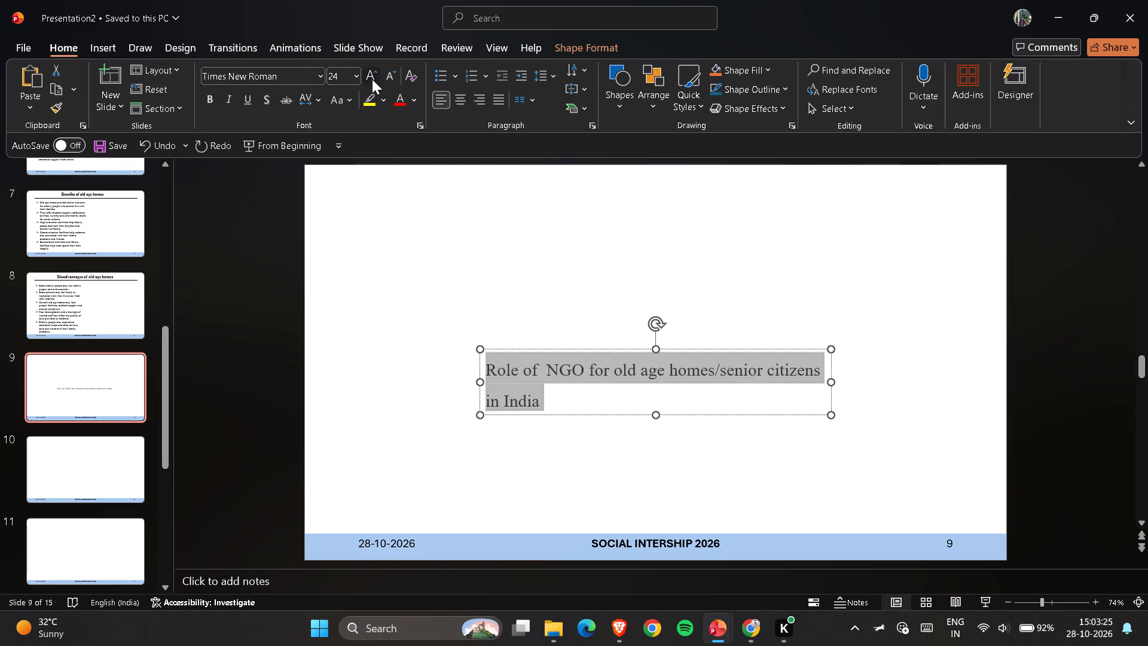
{"action": "left_click", "coordinate": [372, 79]}
{"action": "left_click", "coordinate": [212, 103]}
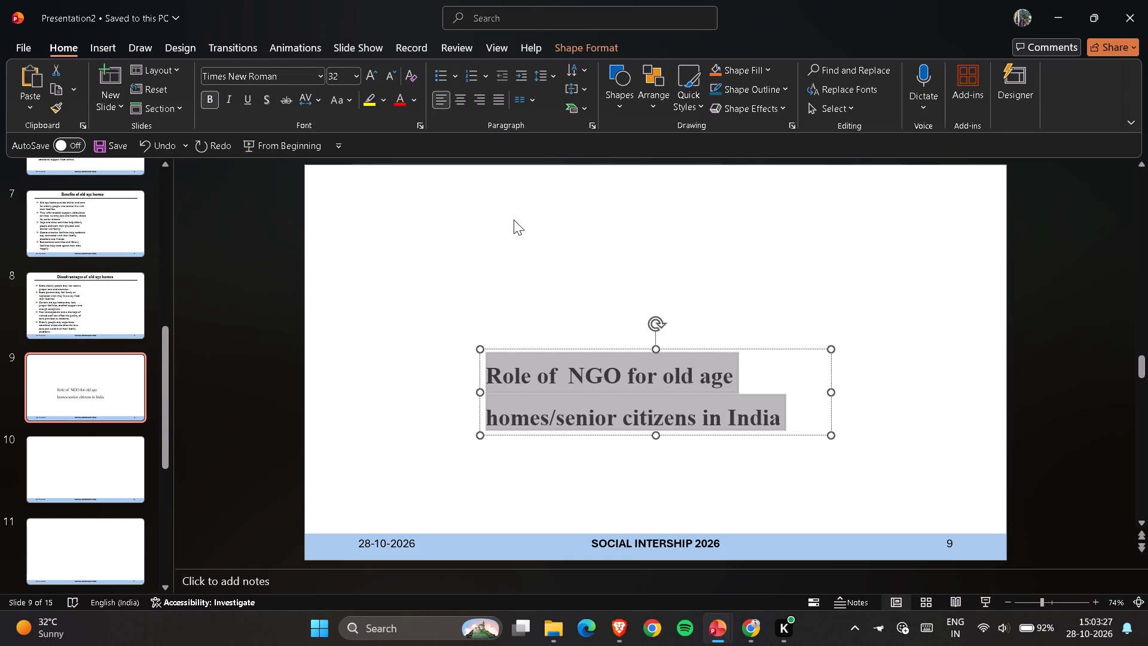
Narrow the text box of the NGO heading on slide 9 slightly and centre-align its text.
{"action": "left_click_drag", "start_coordinate": [831, 392], "coordinate": [836, 392]}
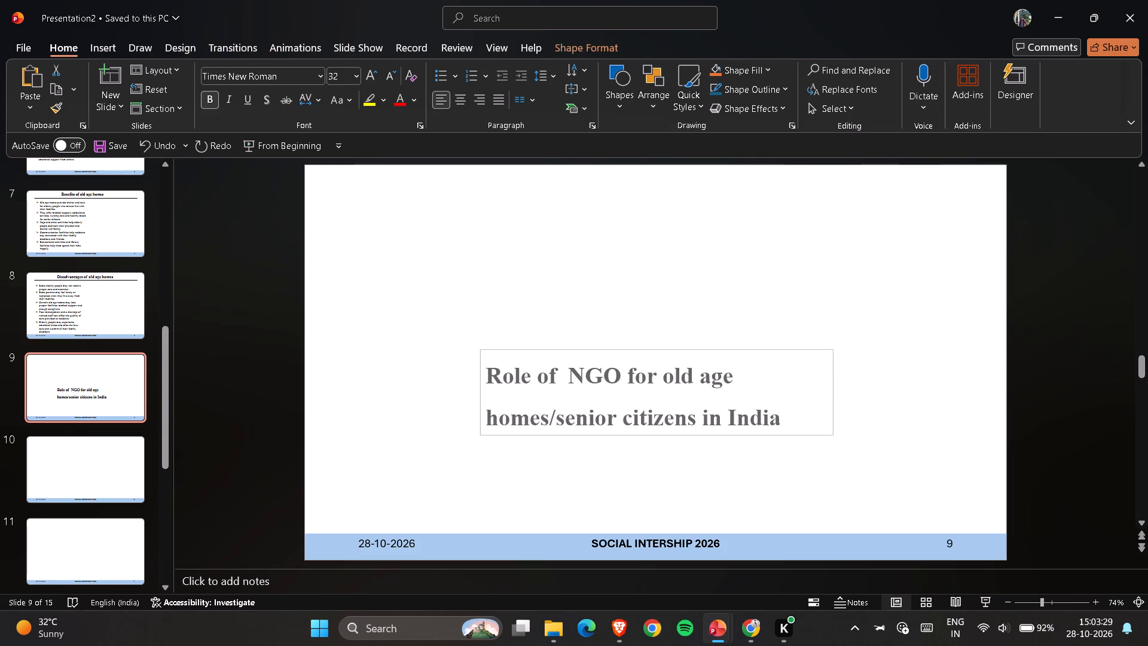
{"action": "left_click_drag", "start_coordinate": [836, 392], "coordinate": [958, 389]}
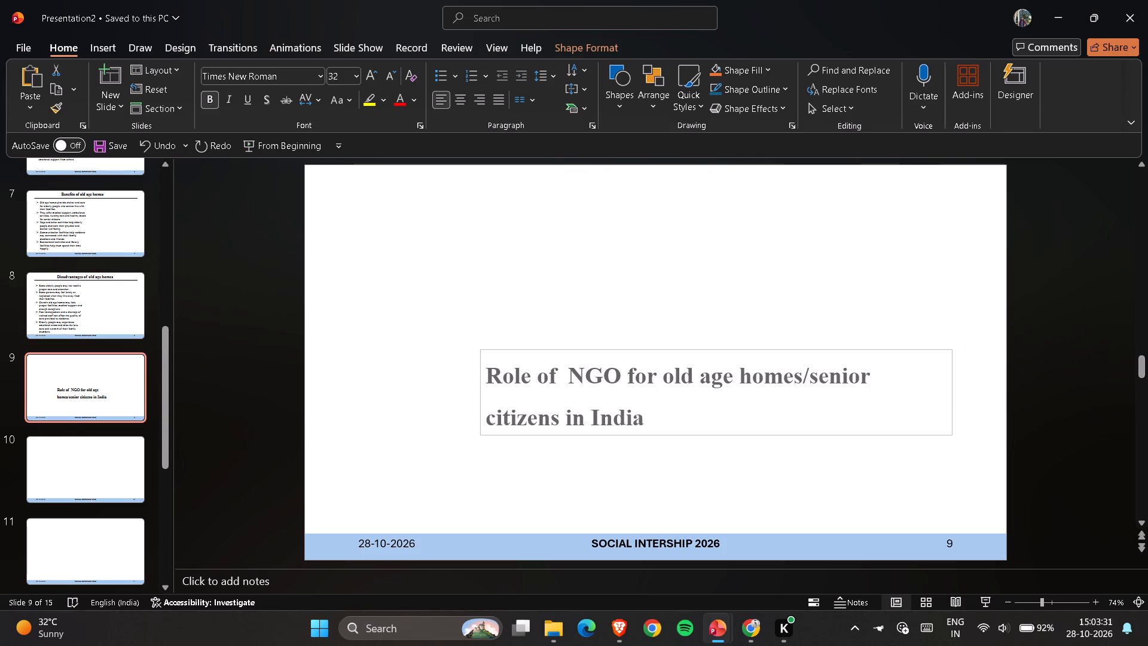
{"action": "left_click_drag", "start_coordinate": [958, 389], "coordinate": [796, 397]}
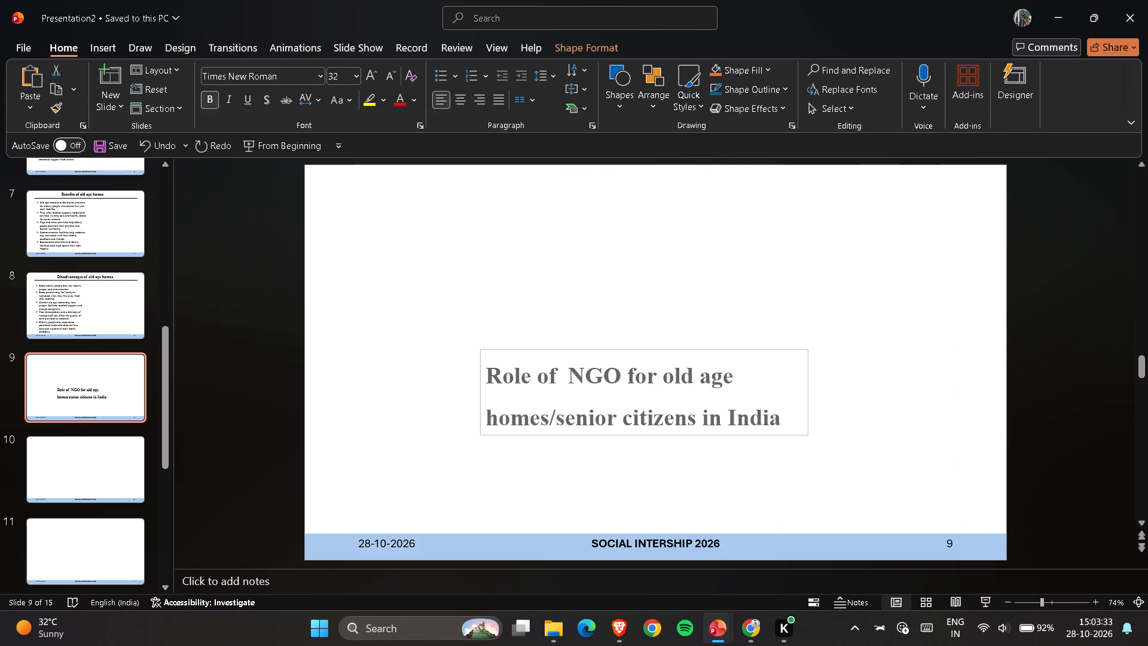
{"action": "left_click_drag", "start_coordinate": [796, 397], "coordinate": [805, 398]}
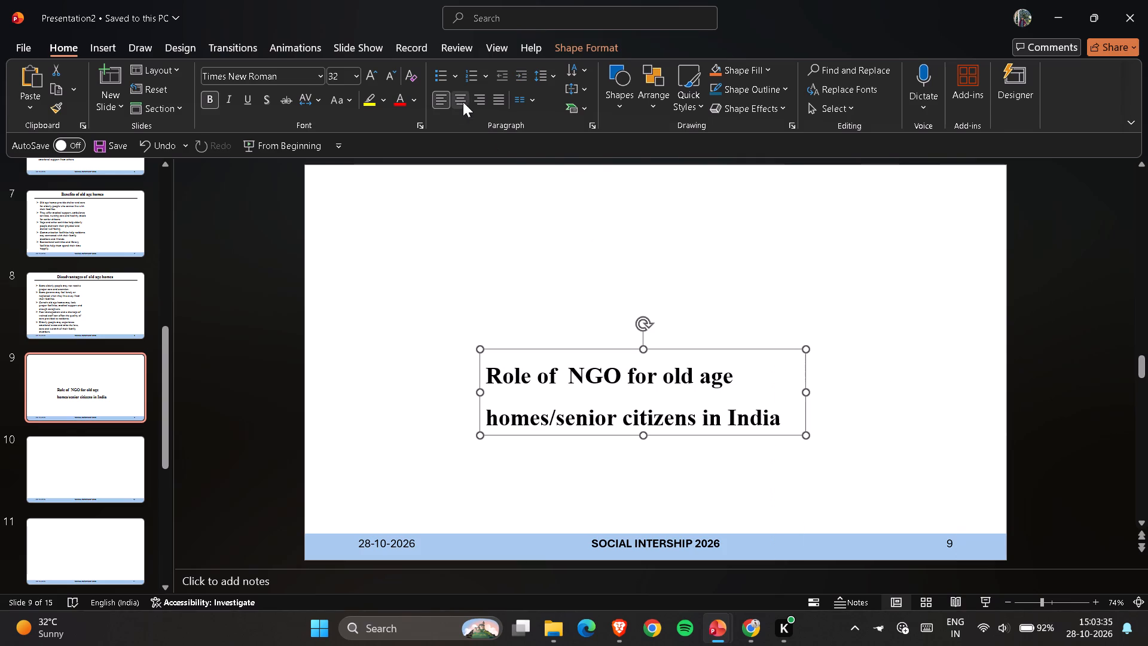
{"action": "left_click", "coordinate": [459, 102]}
{"action": "left_click", "coordinate": [662, 275]}
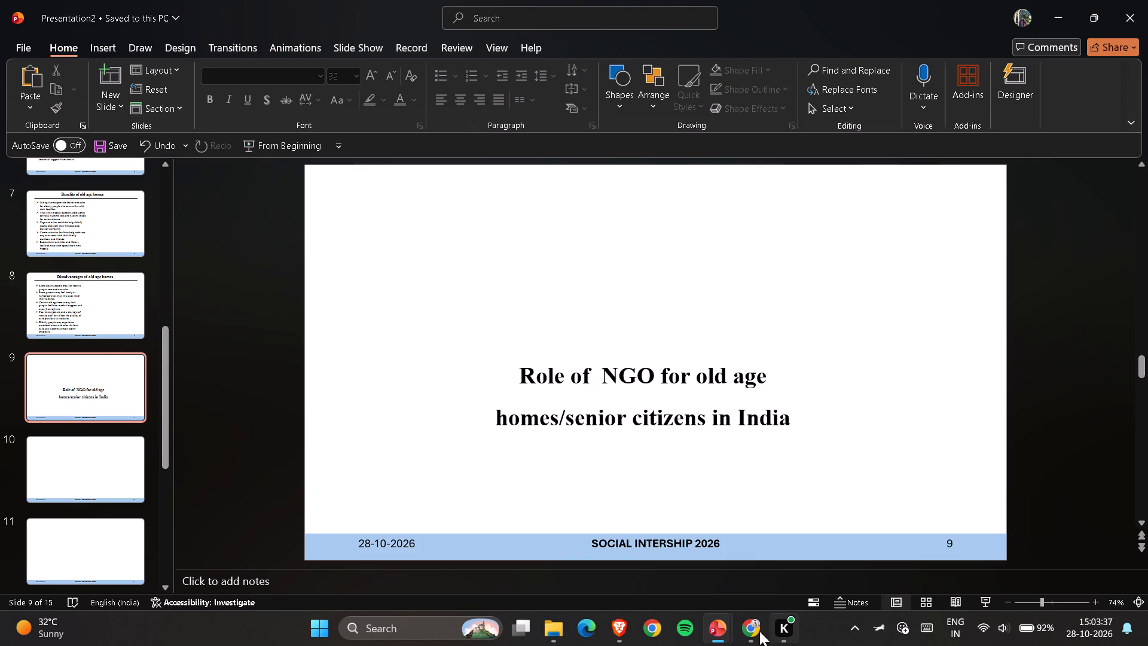
Move the NGO heading to the top of slide 9 and widen its box until the text fits on one line.
{"action": "left_click", "coordinate": [751, 566]}
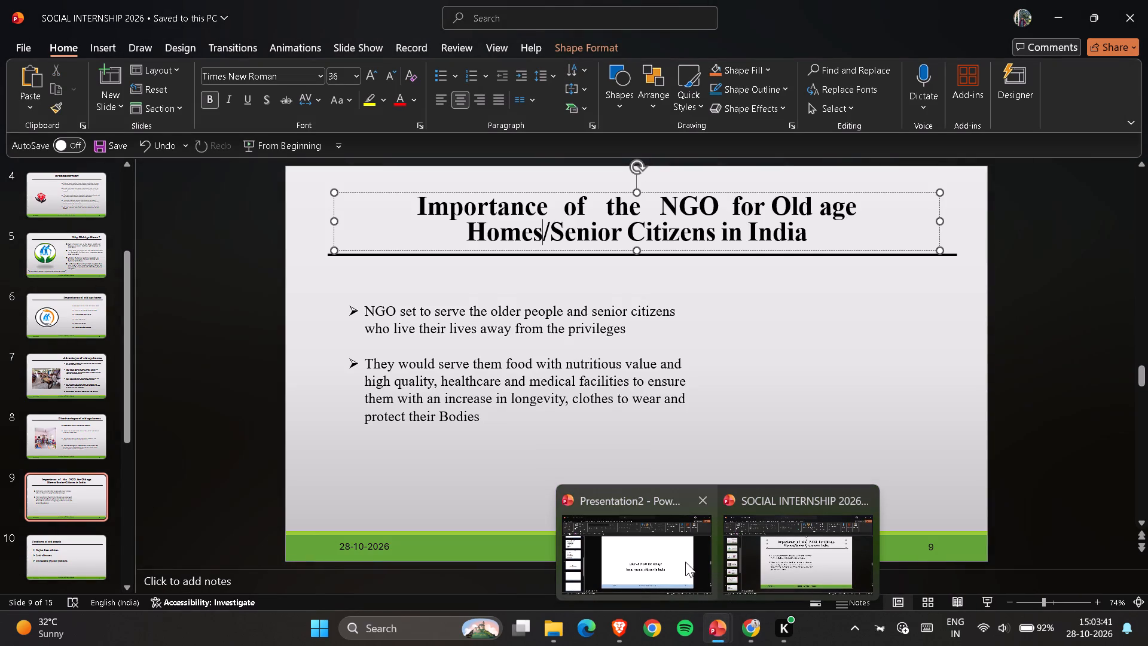
{"action": "left_click", "coordinate": [685, 562]}
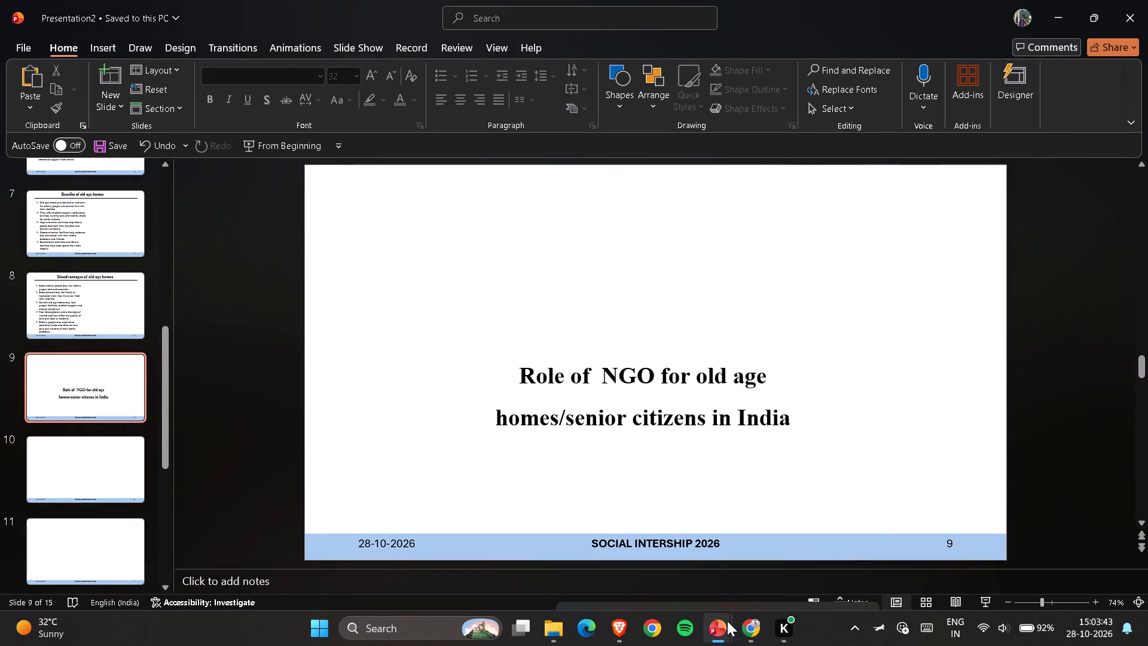
{"action": "left_click", "coordinate": [702, 357]}
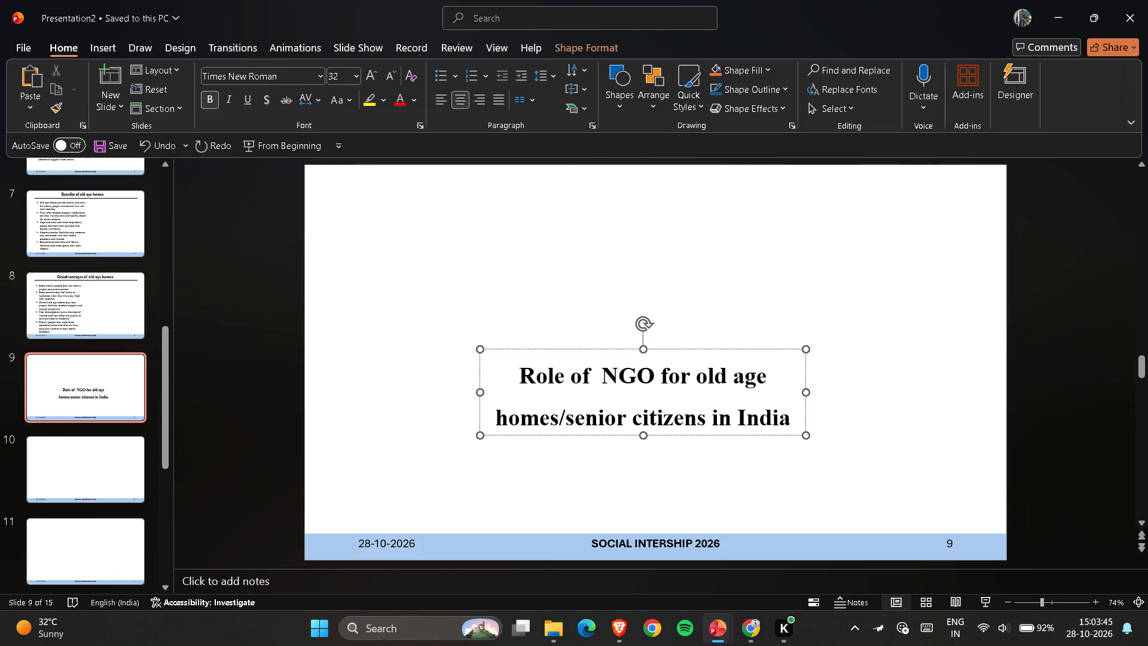
{"action": "left_click_drag", "start_coordinate": [602, 345], "coordinate": [491, 164]}
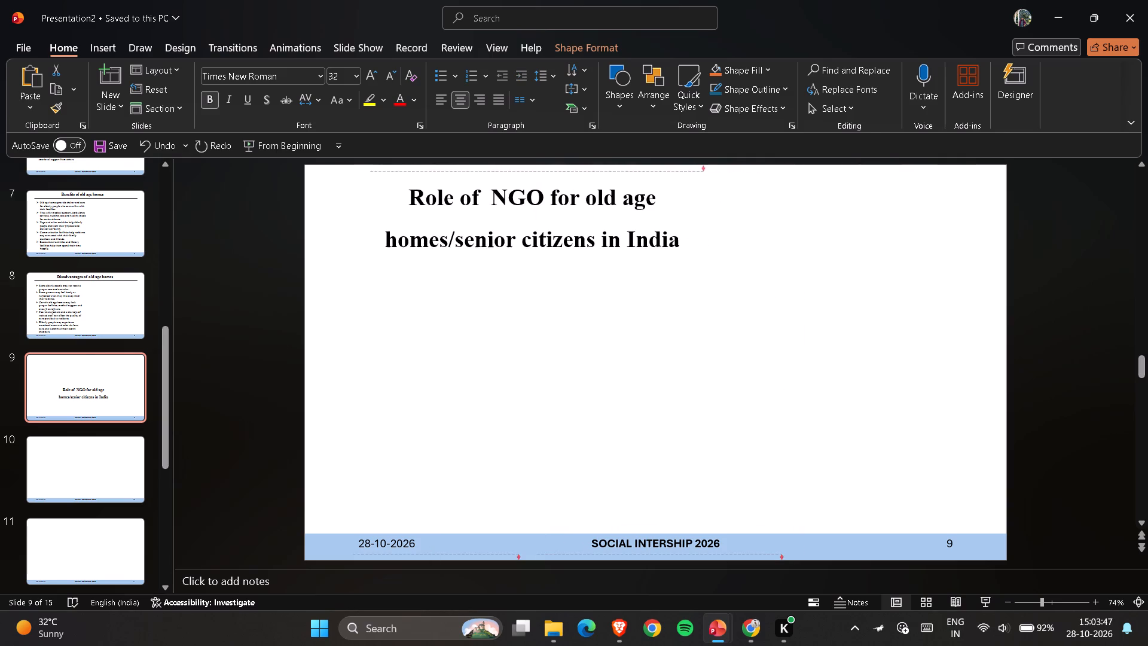
{"action": "left_click_drag", "start_coordinate": [491, 164], "coordinate": [488, 164]}
{"action": "left_click_drag", "start_coordinate": [695, 220], "coordinate": [997, 206]}
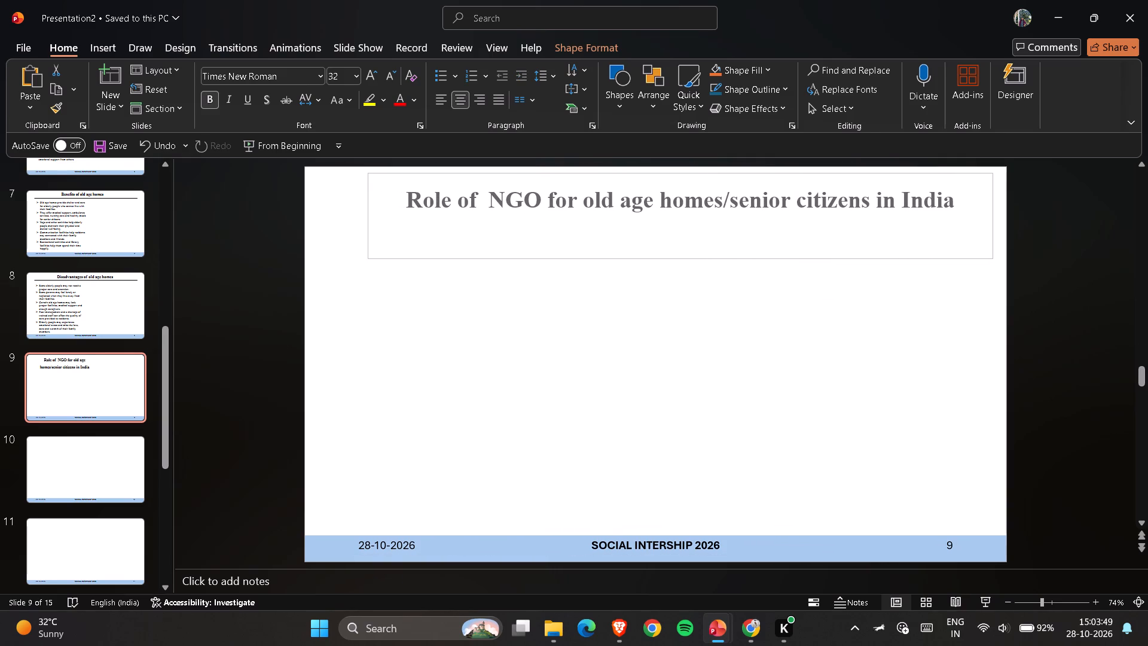
{"action": "left_click_drag", "start_coordinate": [997, 206], "coordinate": [954, 208]}
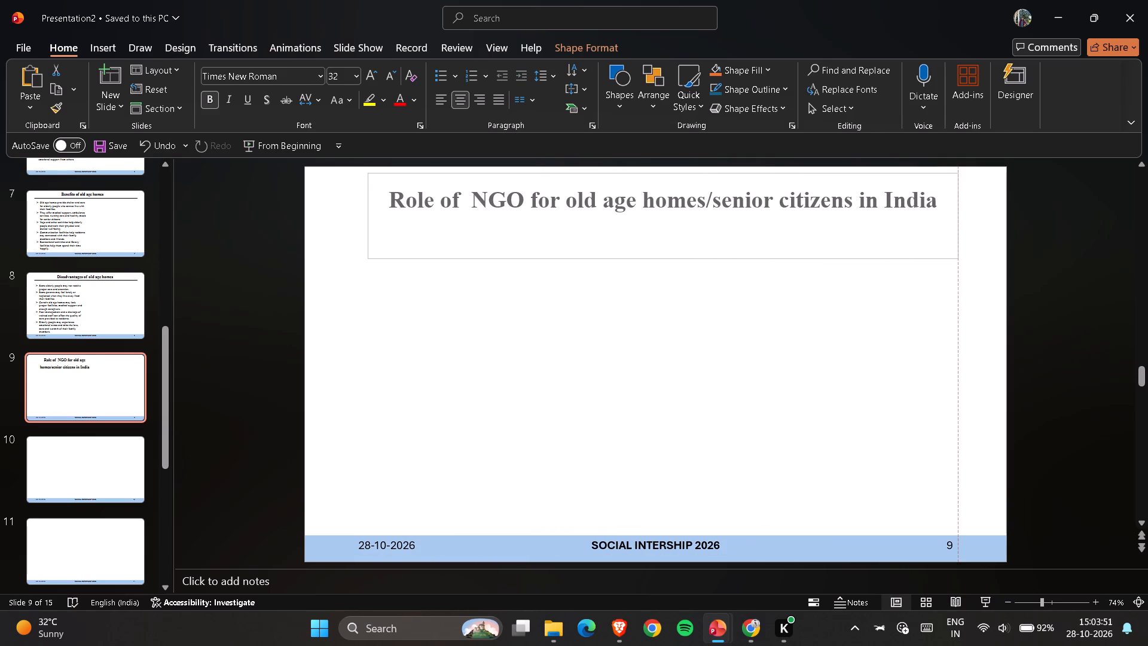
{"action": "left_click_drag", "start_coordinate": [954, 208], "coordinate": [955, 209]}
{"action": "left_click_drag", "start_coordinate": [955, 209], "coordinate": [955, 211]}
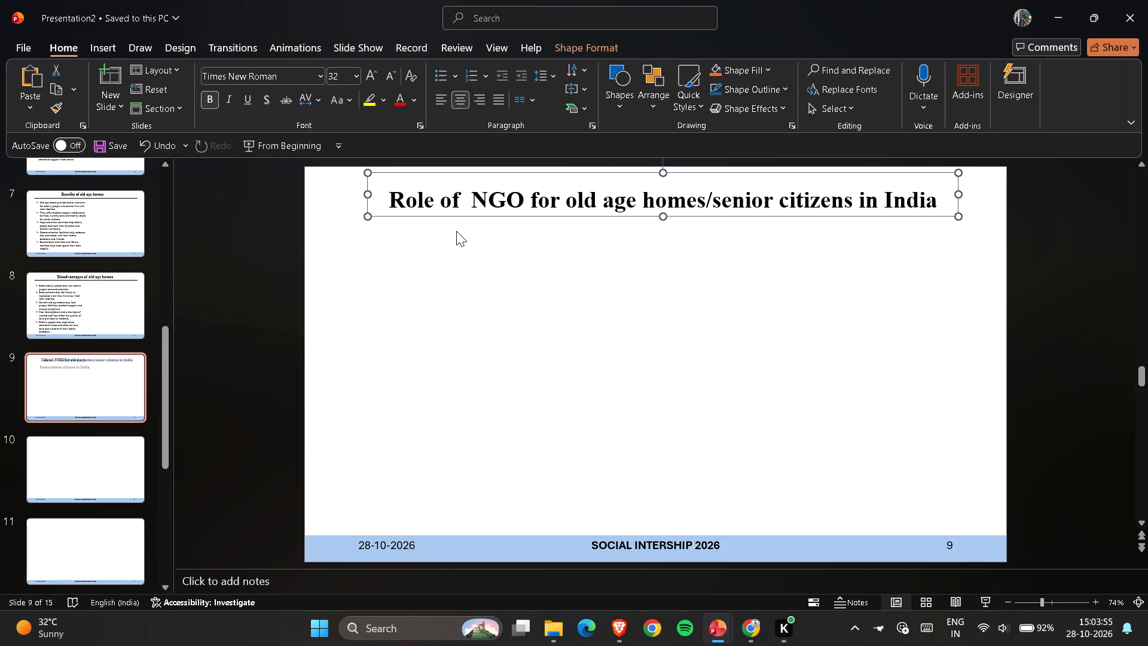
Extend the left edge of the NGO heading box until the box is centred across the slide, and nudge it slightly upward.
{"action": "left_click_drag", "start_coordinate": [365, 193], "coordinate": [351, 190]}
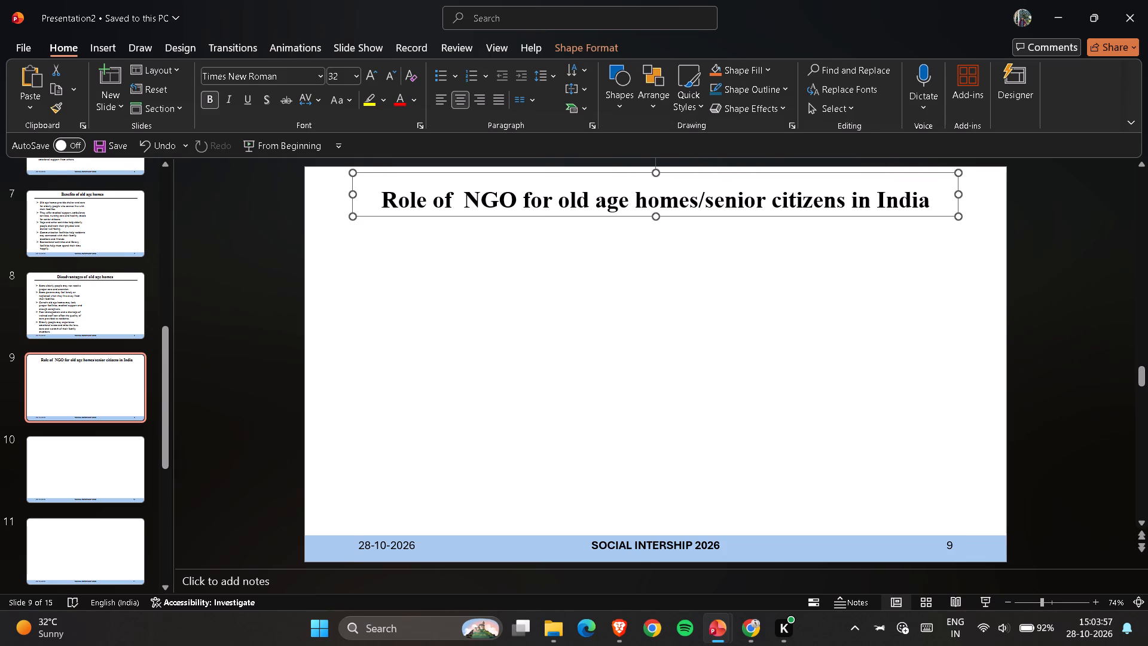
{"action": "left_click_drag", "start_coordinate": [654, 173], "coordinate": [656, 179]}
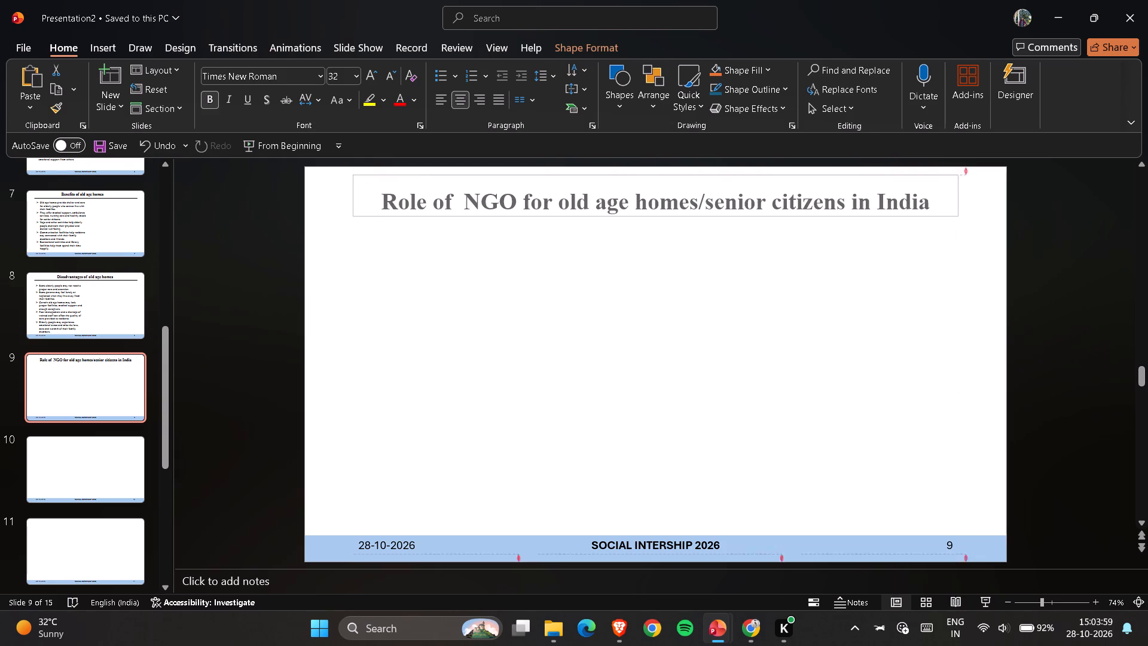
{"action": "left_click_drag", "start_coordinate": [656, 179], "coordinate": [658, 190]}
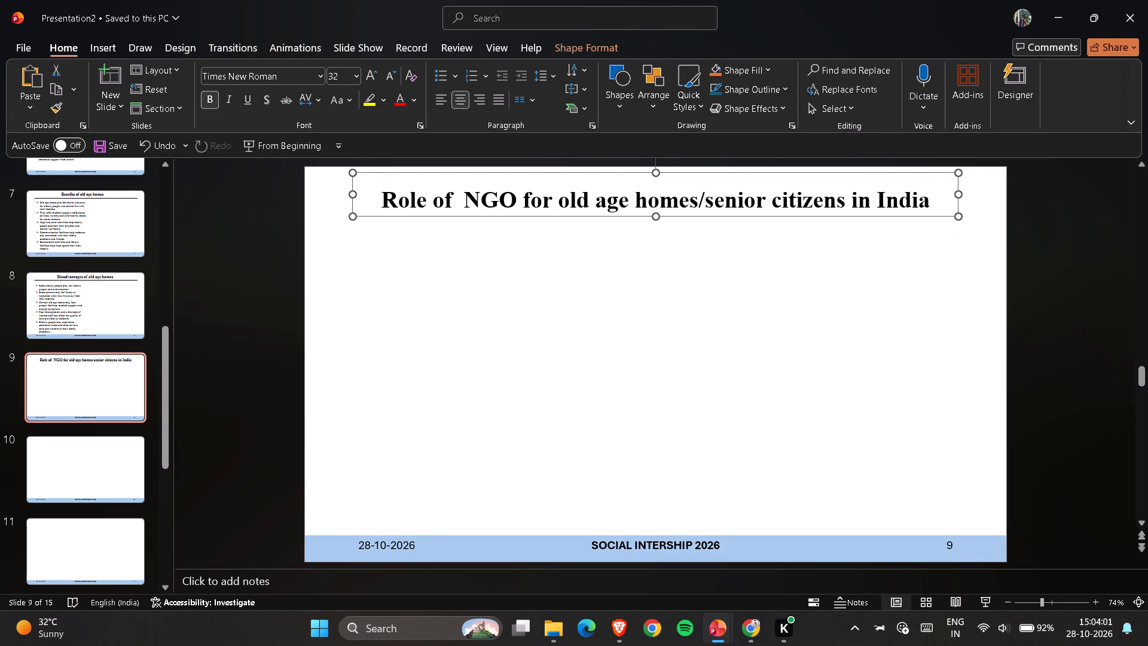
{"action": "left_click", "coordinate": [629, 184]}
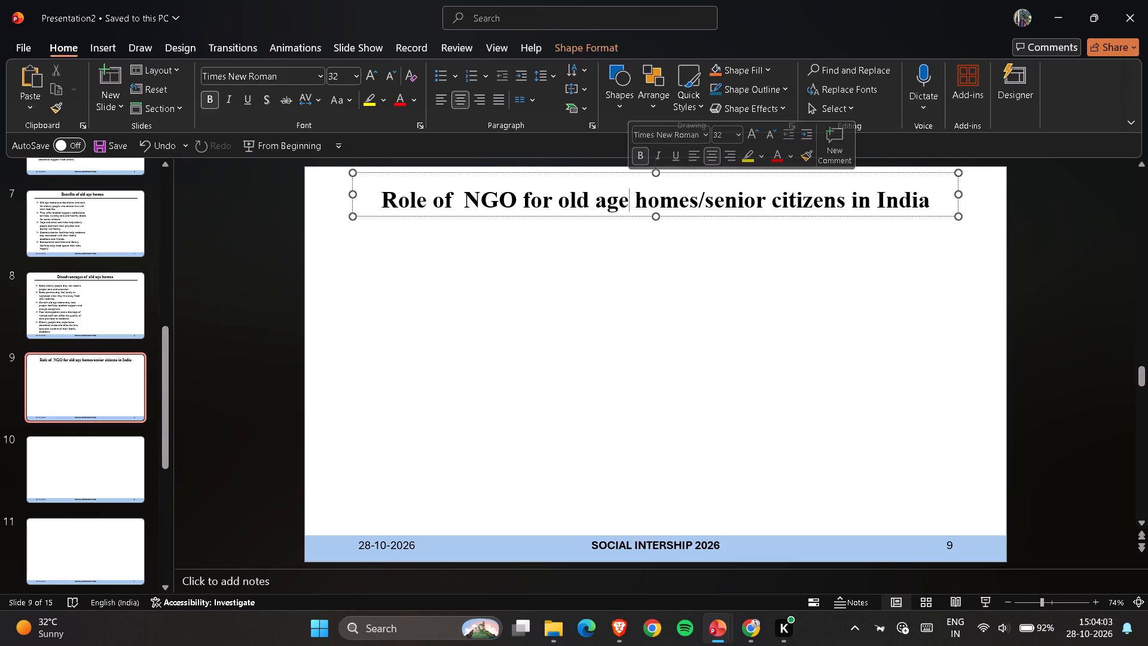
{"action": "left_click", "coordinate": [601, 175]}
{"action": "left_click", "coordinate": [573, 172]}
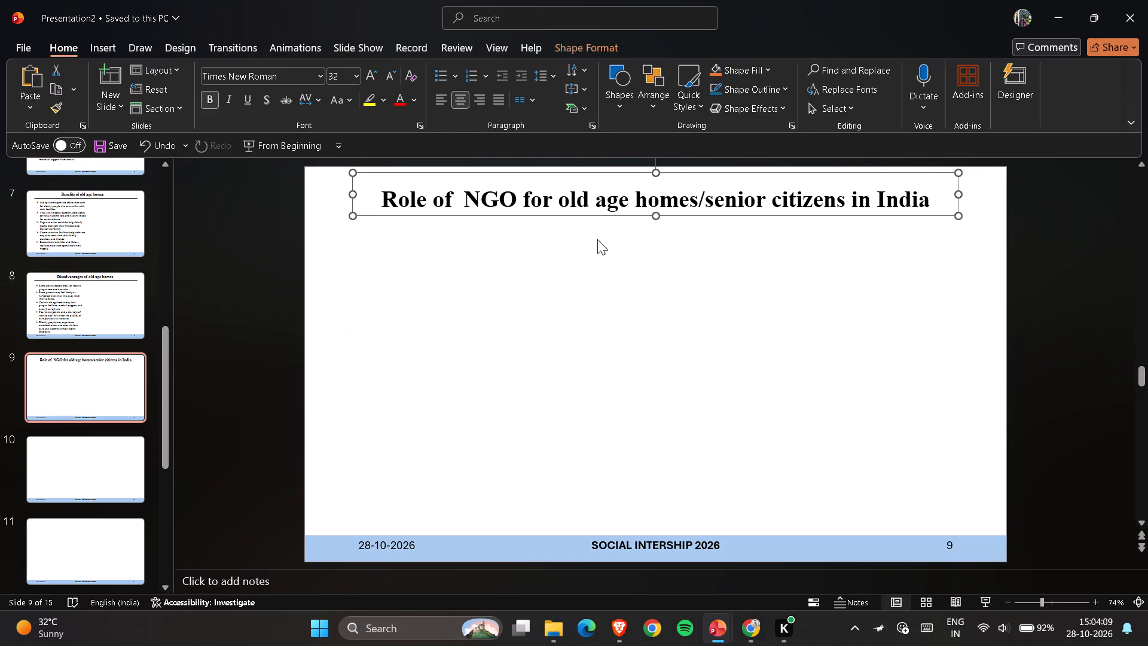
{"action": "left_click", "coordinate": [621, 272]}
Copy the horizontal title line from slide 8 and paste it onto slide 9.
{"action": "left_click_drag", "start_coordinate": [97, 409], "coordinate": [94, 416]}
{"action": "left_click", "coordinate": [95, 493]}
{"action": "left_click", "coordinate": [129, 292]}
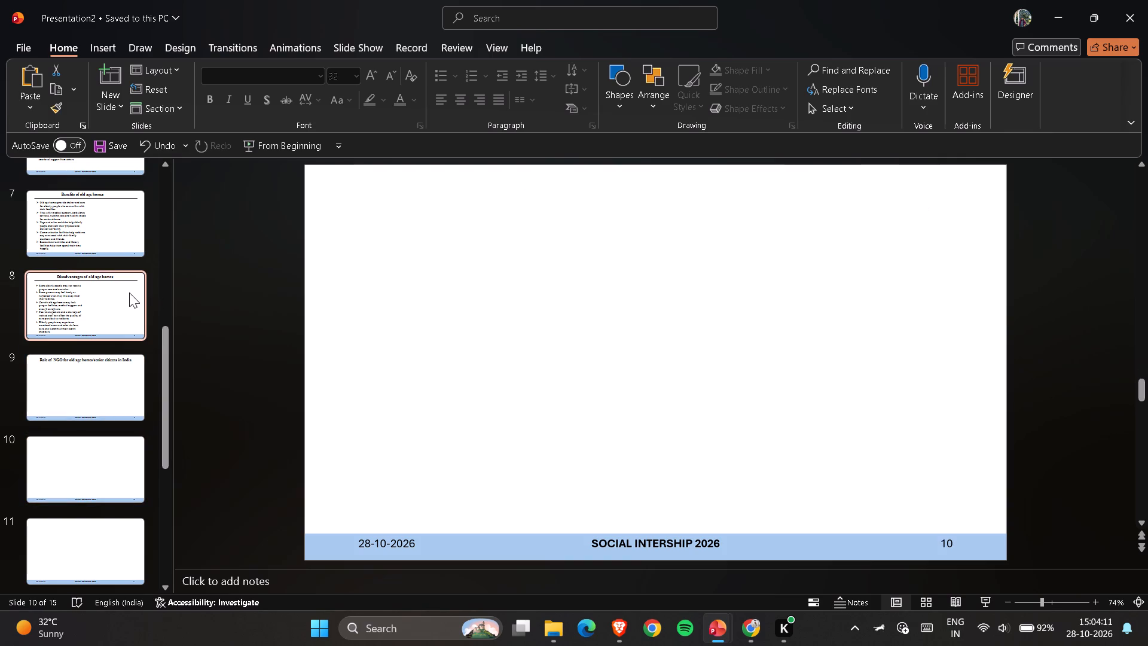
{"action": "left_click", "coordinate": [400, 207]}
{"action": "key", "text": "ctrl+c"}
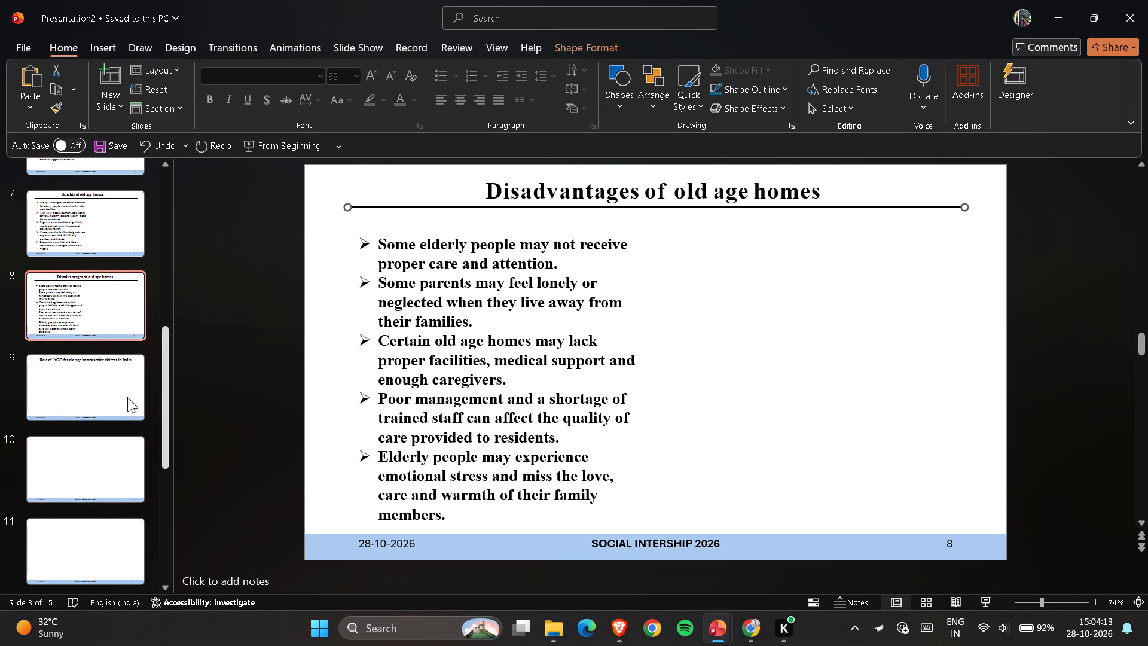
{"action": "left_click", "coordinate": [97, 390]}
{"action": "left_click", "coordinate": [530, 320]}
{"action": "key", "text": "ctrl+v"}
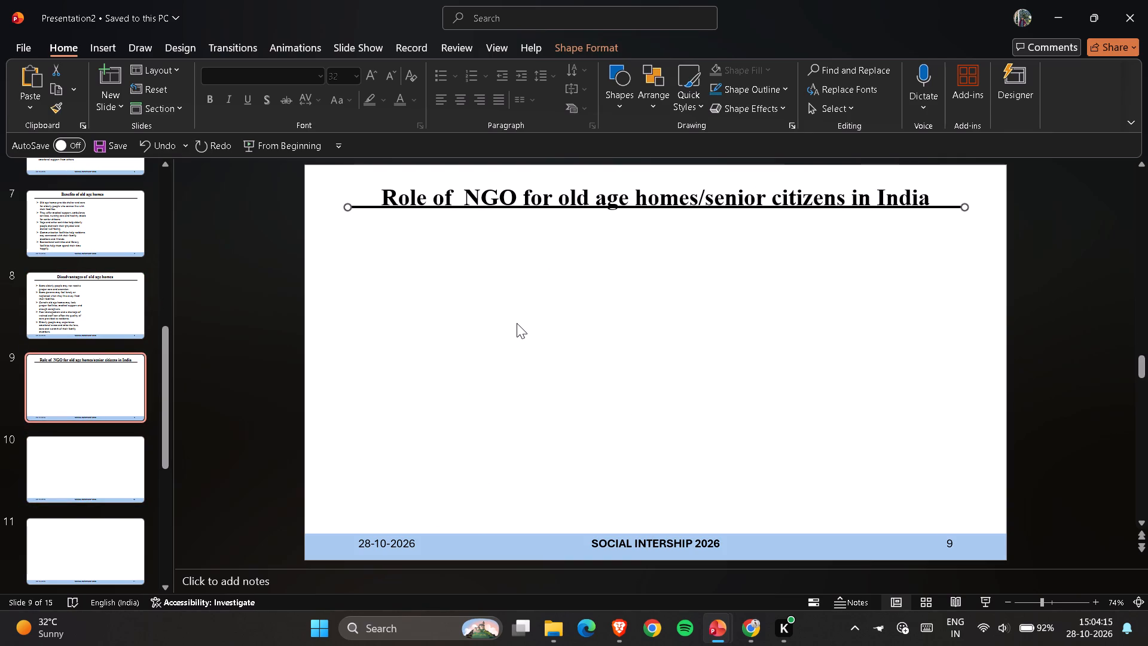
Move the NGO heading up so that it sits clear above the pasted line on slide 9.
{"action": "left_click", "coordinate": [538, 194]}
{"action": "left_click", "coordinate": [539, 173]}
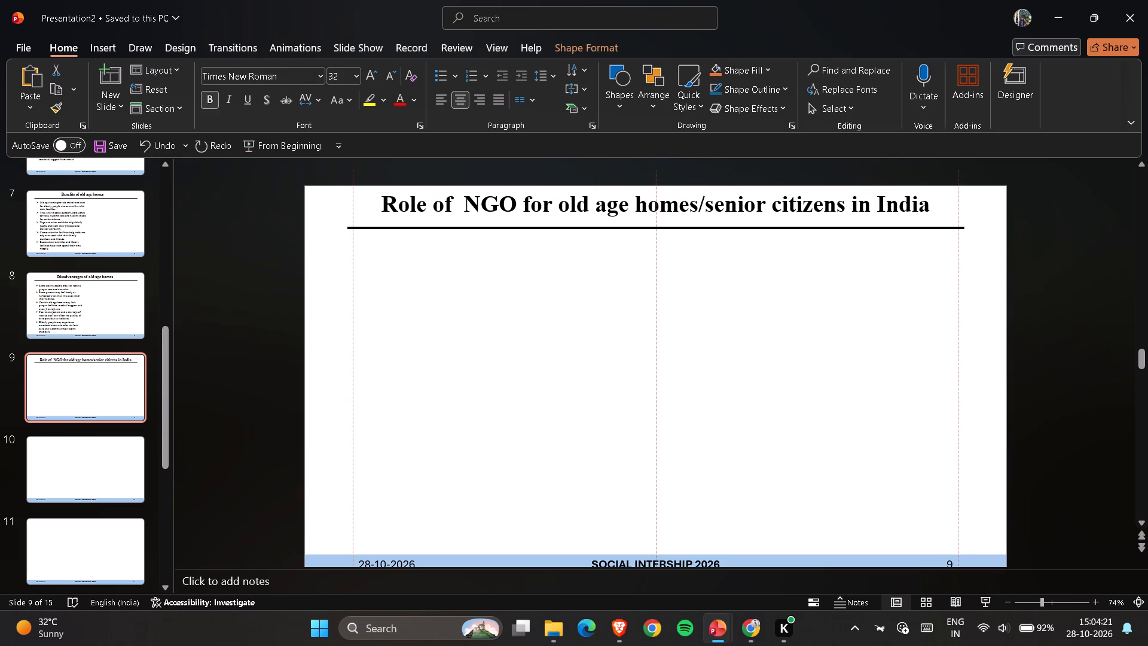
{"action": "left_click", "coordinate": [544, 278]}
Compare title placement on the neighbouring slides and nudge the "Disadvantages of old age homes" title on slide 8 slightly upward.
{"action": "left_click", "coordinate": [138, 379]}
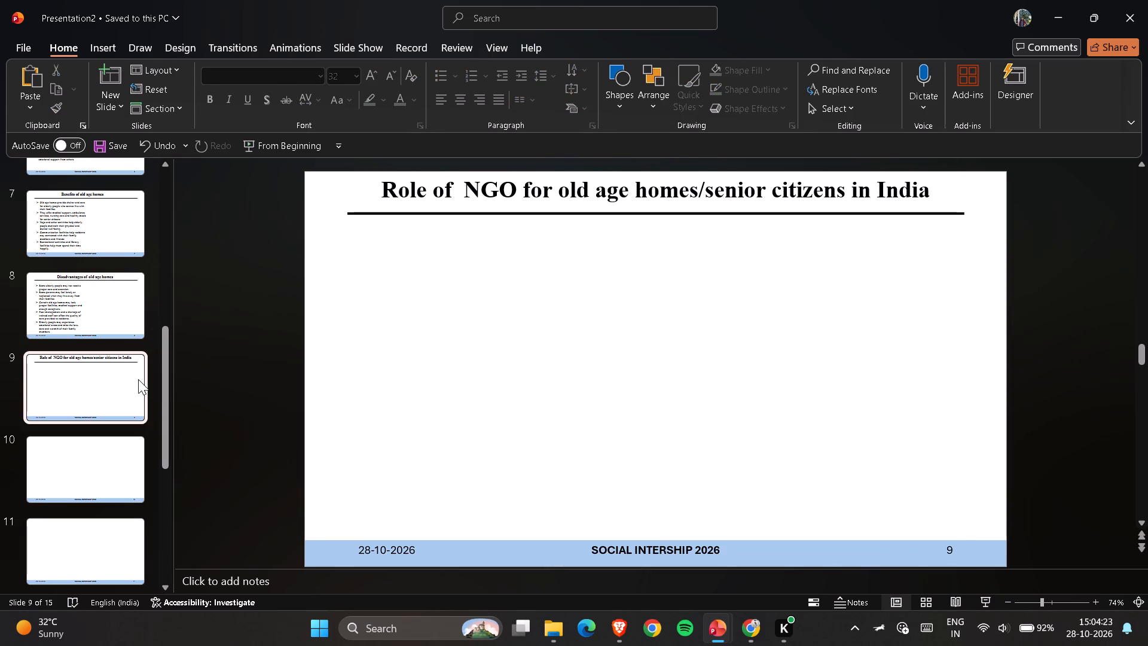
{"action": "left_click", "coordinate": [126, 284]}
{"action": "left_click", "coordinate": [98, 379]}
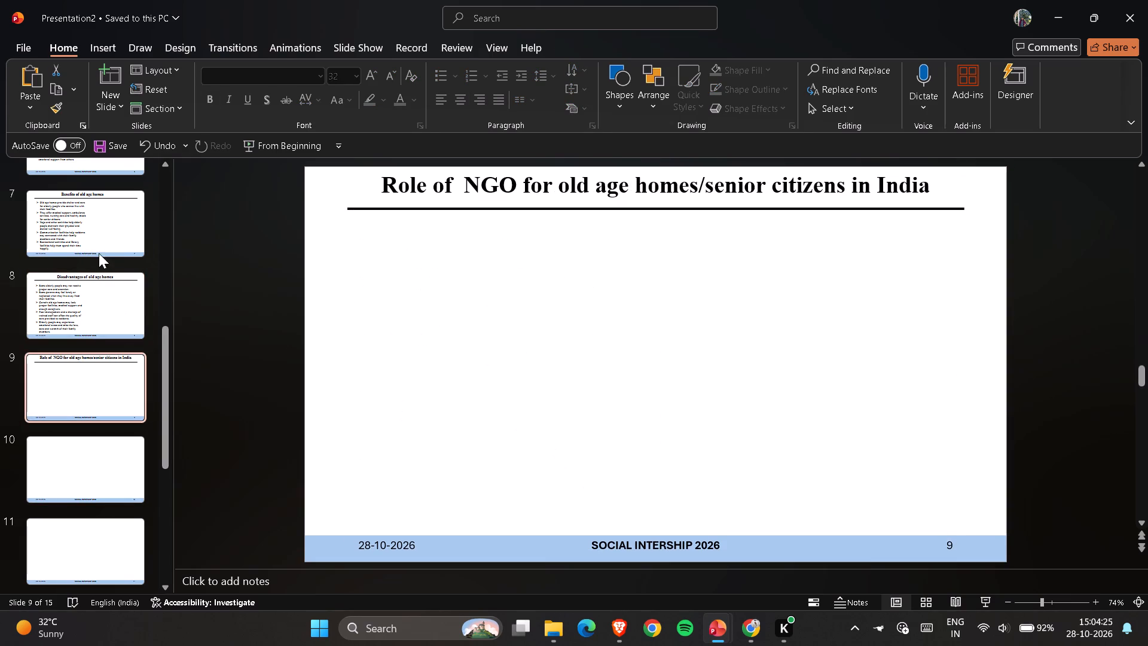
{"action": "left_click", "coordinate": [99, 231]}
{"action": "left_click", "coordinate": [93, 326]}
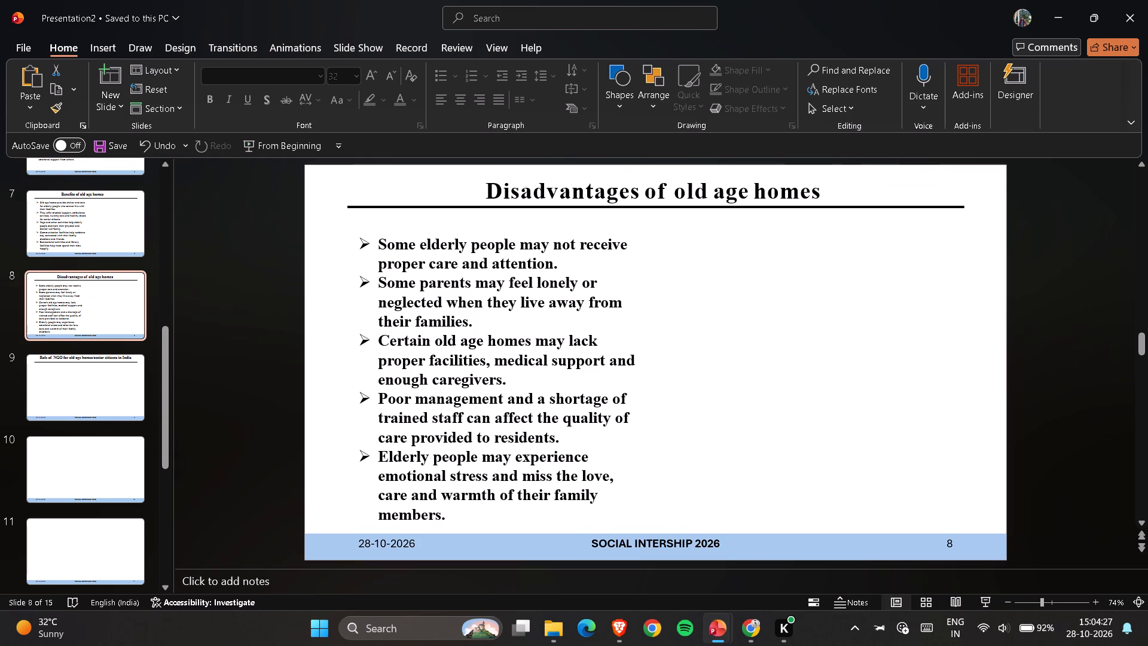
{"action": "left_click", "coordinate": [605, 191]}
{"action": "left_click", "coordinate": [590, 172]}
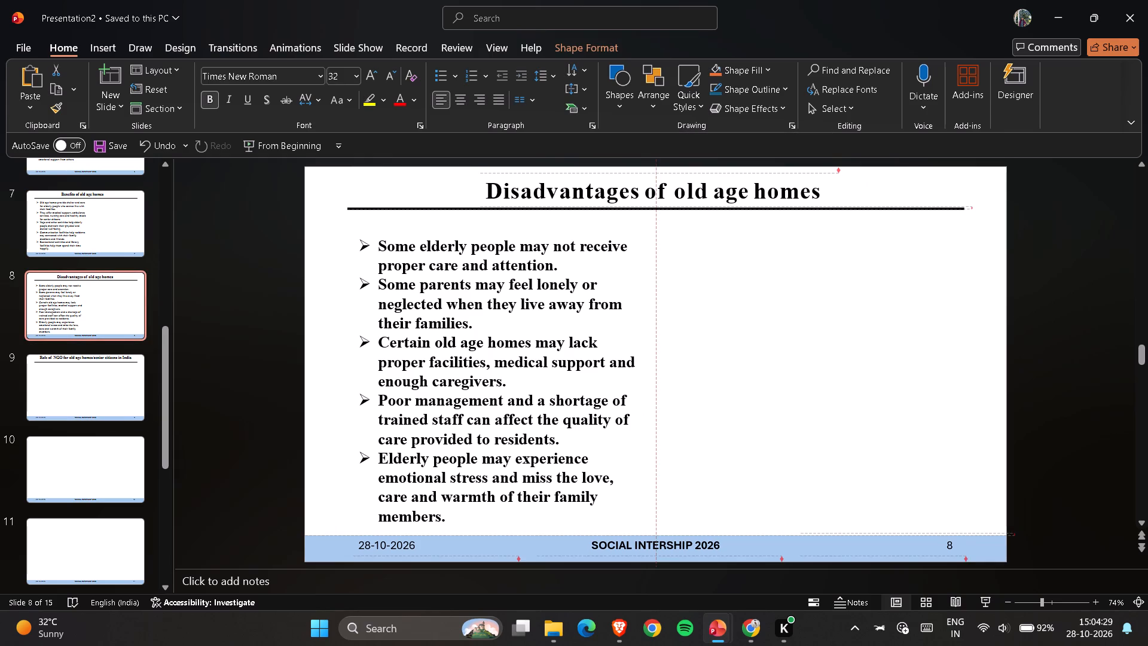
{"action": "left_click", "coordinate": [701, 282]}
Nudge the NGO heading on slide 9 slightly down, closer to its title line.
{"action": "left_click", "coordinate": [117, 402]}
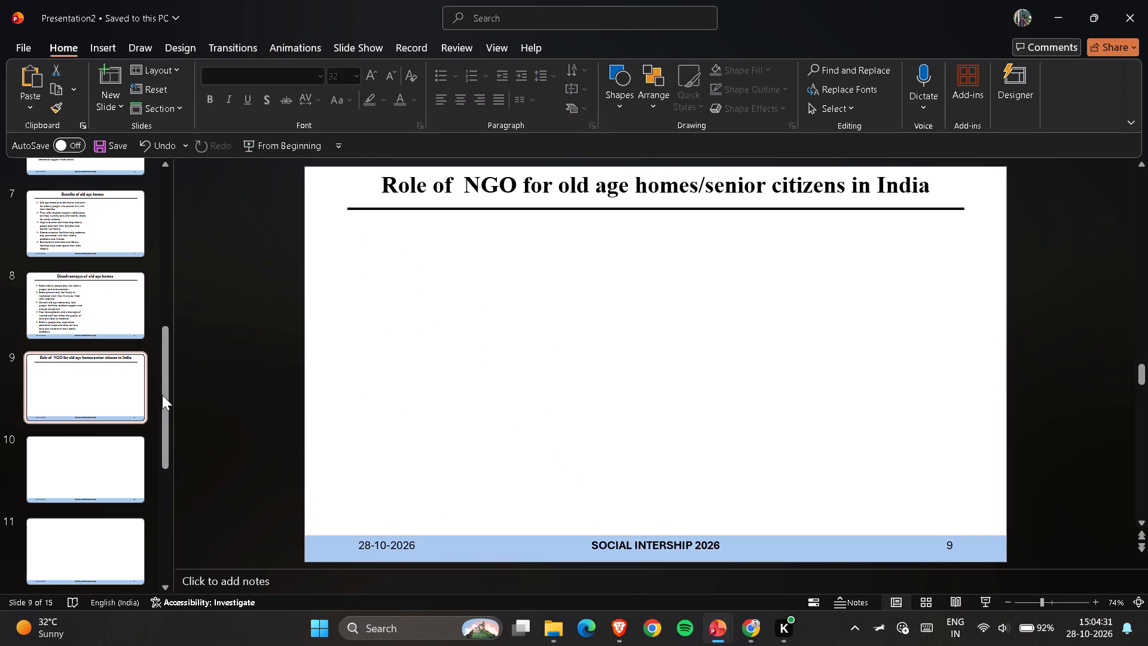
{"action": "left_click", "coordinate": [632, 191]}
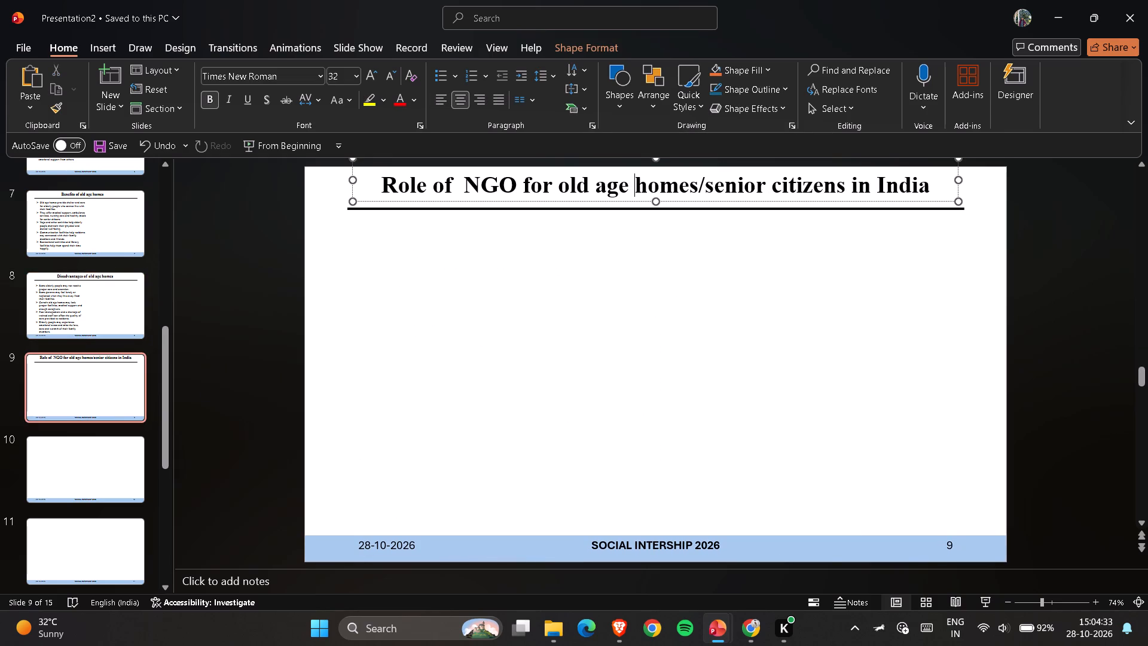
{"action": "left_click", "coordinate": [619, 157]}
{"action": "left_click_drag", "start_coordinate": [619, 160], "coordinate": [618, 171]}
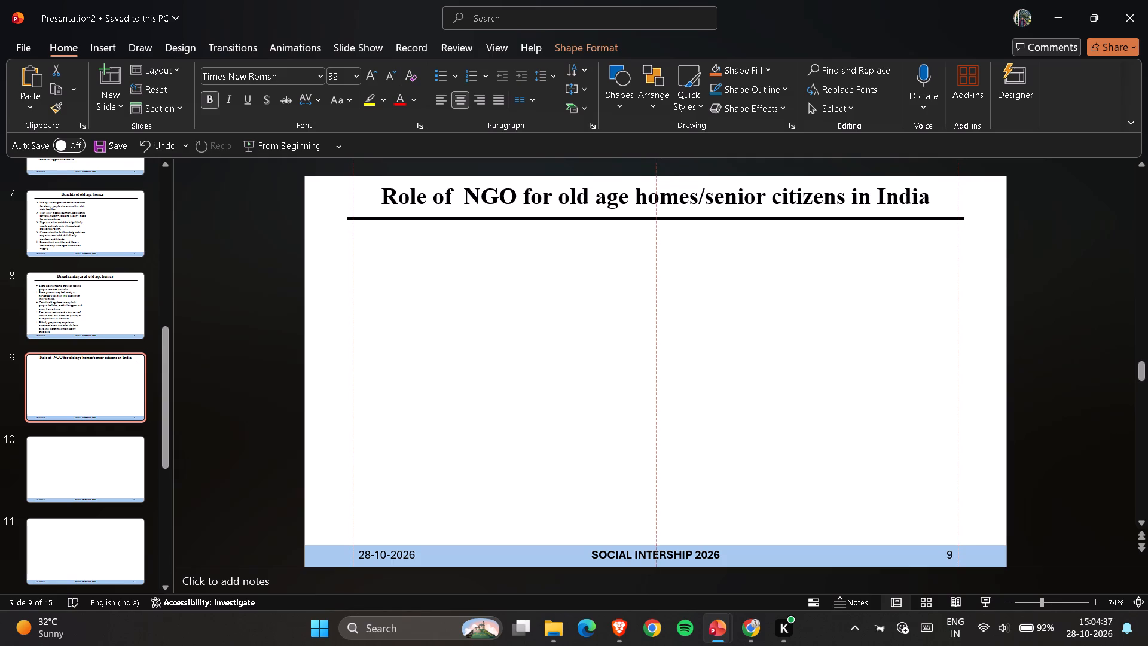
{"action": "left_click_drag", "start_coordinate": [618, 171], "coordinate": [618, 174]}
{"action": "left_click", "coordinate": [664, 276]}
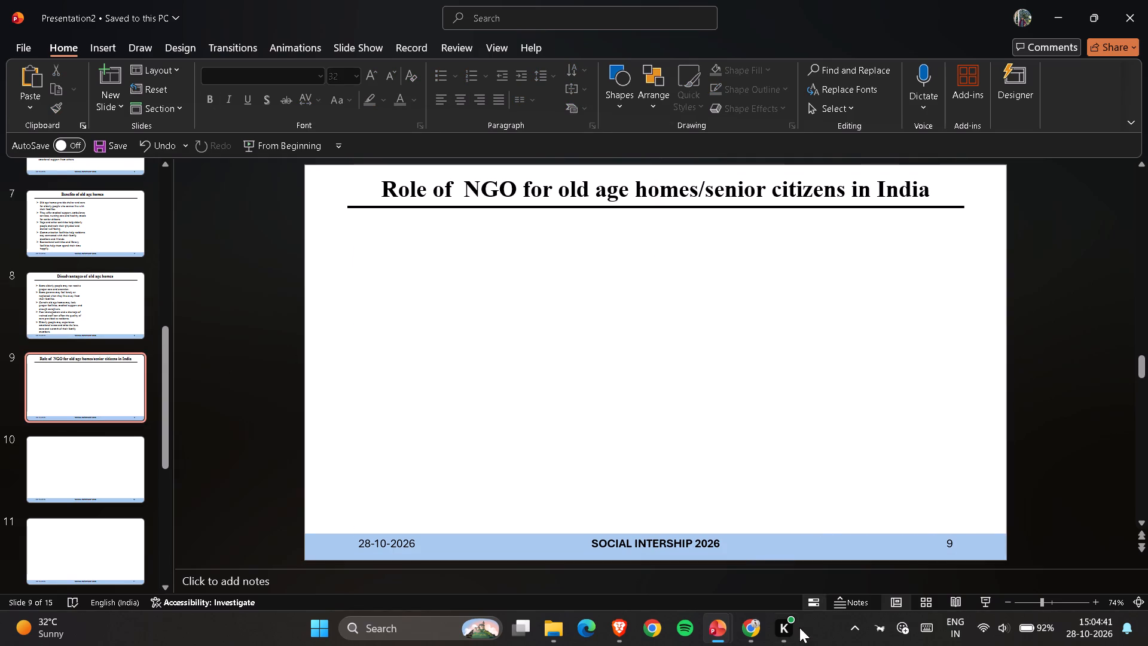
{"action": "left_click", "coordinate": [717, 622]}
{"action": "left_click", "coordinate": [767, 549]}
{"action": "left_click", "coordinate": [637, 188]}
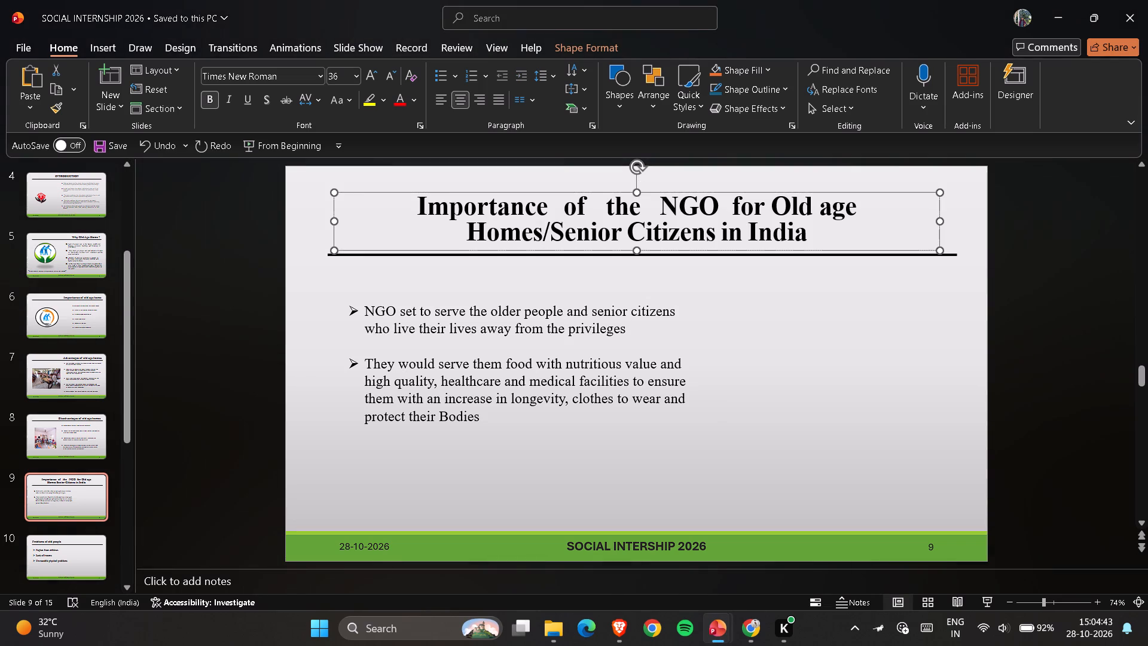
{"action": "left_click", "coordinate": [624, 230]}
{"action": "key", "text": "ctrl+a"}
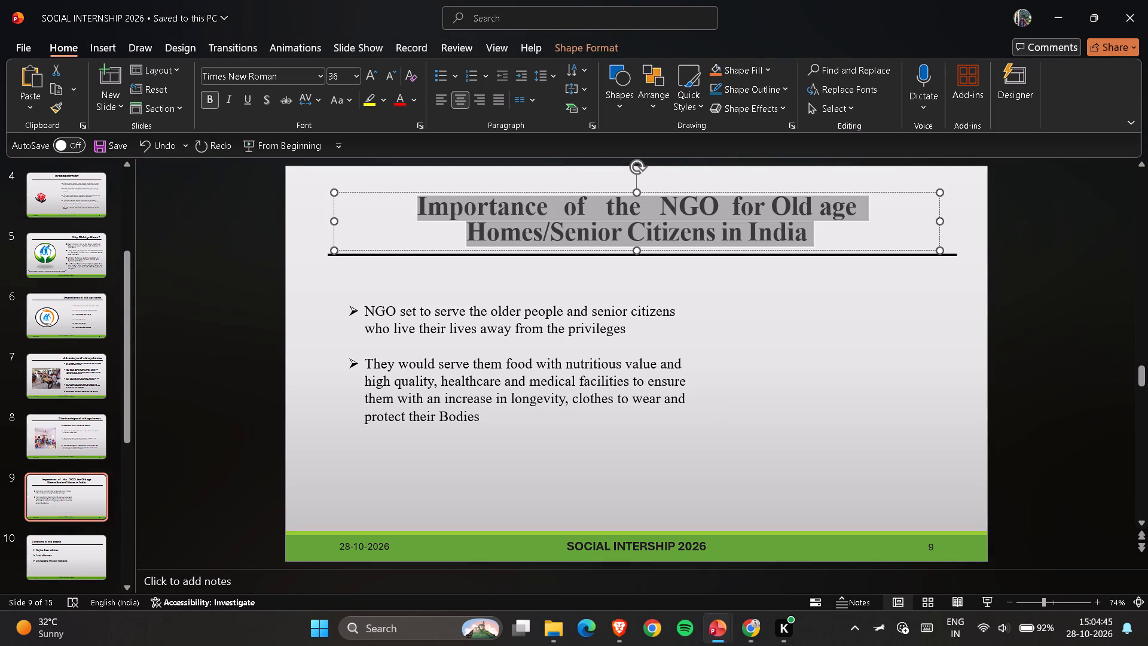
{"action": "key", "text": "ctrl+c"}
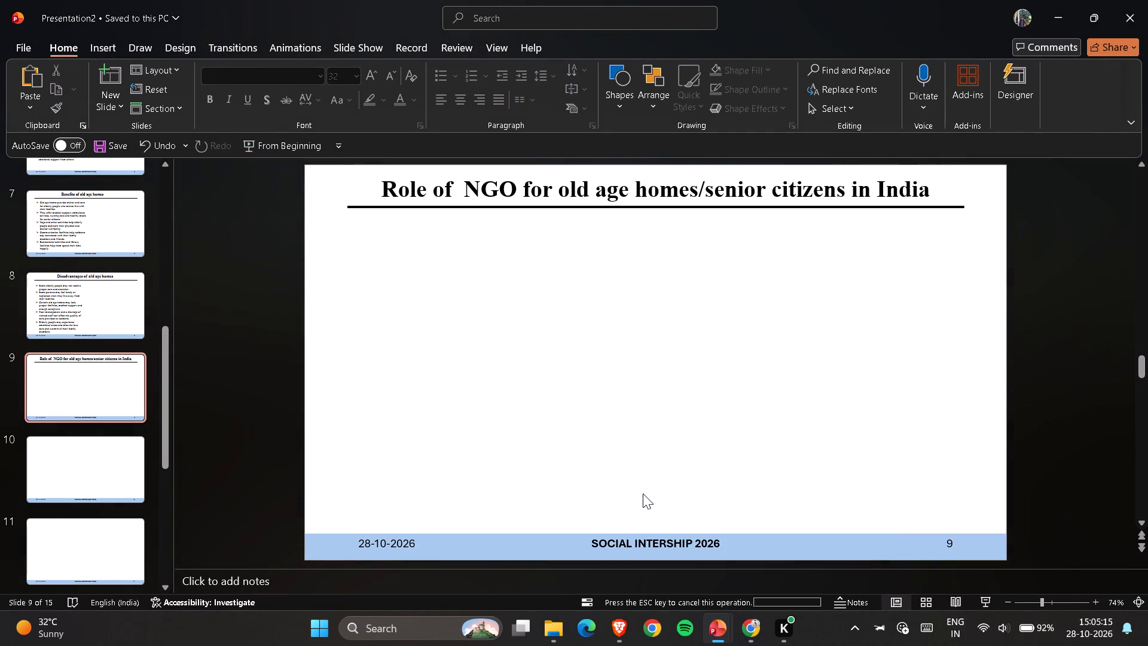
Delete the heading line from the pasted text on slide 9, leaving only the three bullet points.
{"action": "left_click", "coordinate": [606, 322]}
{"action": "key", "text": "ctrl+BackSpace"}
{"action": "key", "text": "ctrl+BackSpace"}
{"action": "key", "text": "ctrl+BackSpace"}
{"action": "key", "text": "ctrl+BackSpace"}
{"action": "key", "text": "ctrl+BackSpace"}
{"action": "key", "text": "ctrl+BackSpace"}
{"action": "key", "text": "ctrl+BackSpace"}
{"action": "key", "text": "ctrl+BackSpace"}
{"action": "key", "text": "ctrl+BackSpace"}
{"action": "key", "text": "ctrl+BackSpace"}
{"action": "key", "text": "ctrl+BackSpace"}
{"action": "key", "text": "ctrl+BackSpace"}
{"action": "key", "text": "ctrl+BackSpace"}
{"action": "key", "text": "ctrl+BackSpace"}
{"action": "key", "text": "ctrl+BackSpace"}
{"action": "key", "text": "ctrl+BackSpace"}
{"action": "key", "text": "ctrl+BackSpace"}
{"action": "key", "text": "ctrl+BackSpace"}
{"action": "key", "text": "ctrl+BackSpace"}
{"action": "key", "text": "ctrl+BackSpace"}
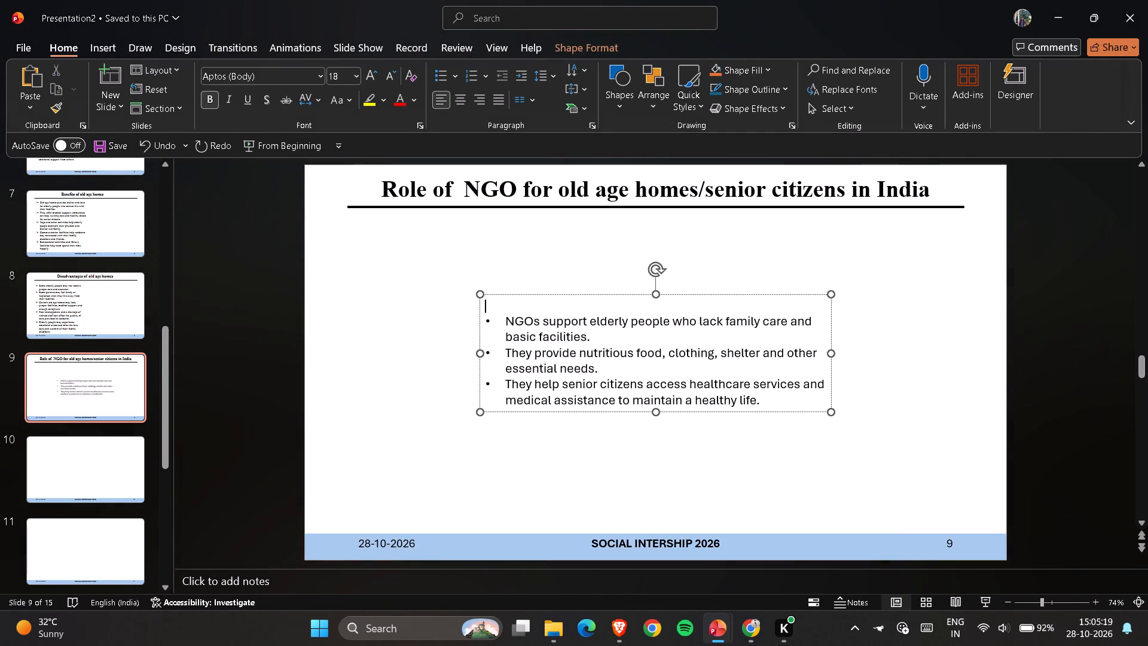
{"action": "key", "text": "Delete"}
Format all the pasted points on slide 9 with square bullets in bold Times New Roman, size 22.
{"action": "key", "text": "ctrl+a"}
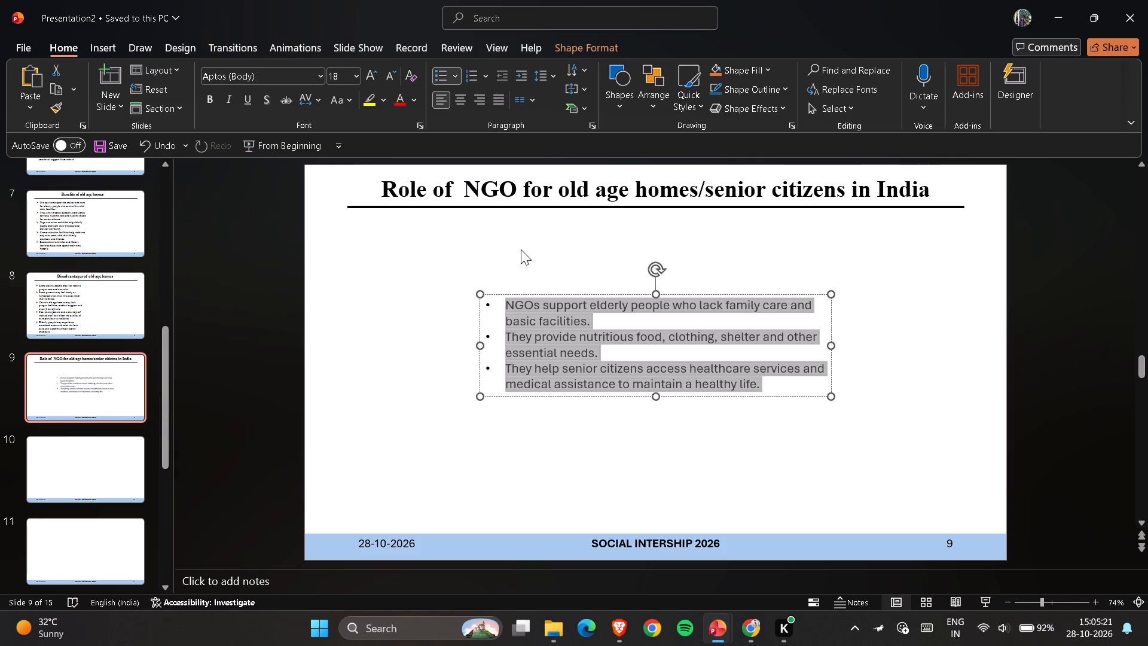
{"action": "left_click", "coordinate": [457, 77]}
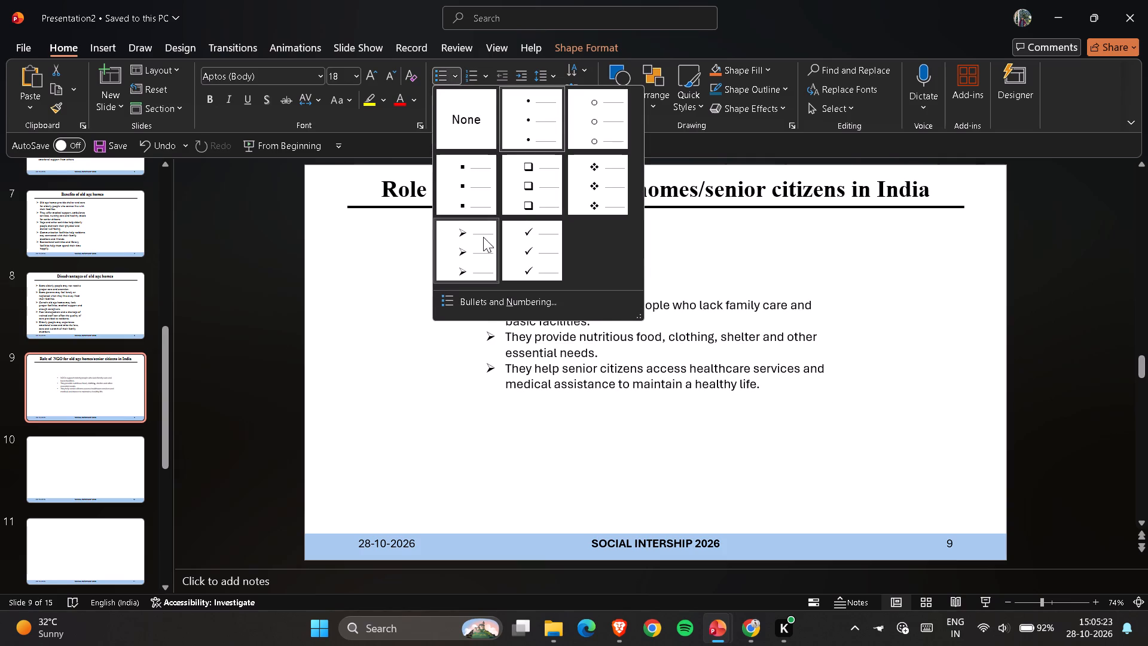
{"action": "left_click", "coordinate": [484, 196]}
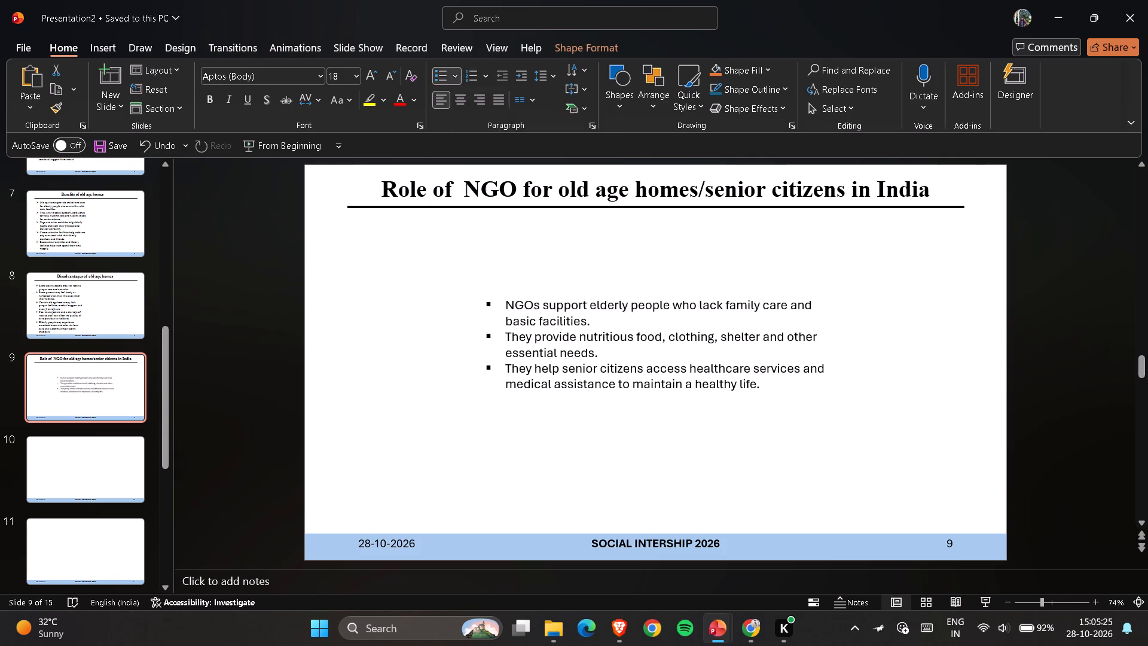
{"action": "left_click", "coordinate": [317, 74]}
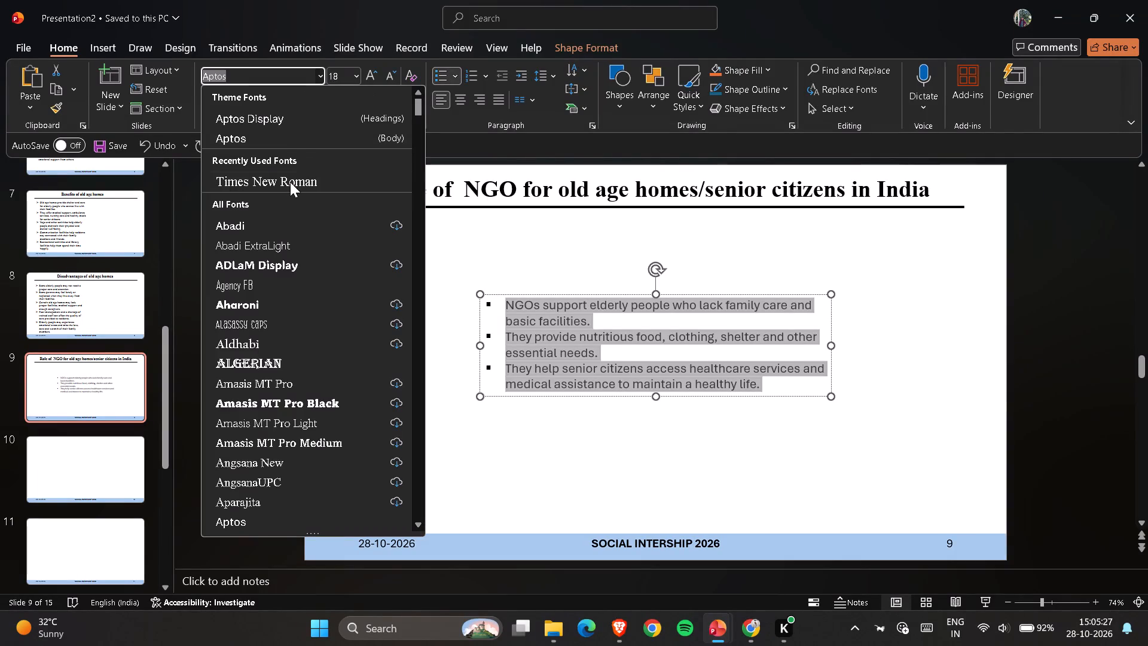
{"action": "left_click", "coordinate": [290, 182]}
{"action": "left_click", "coordinate": [344, 77]}
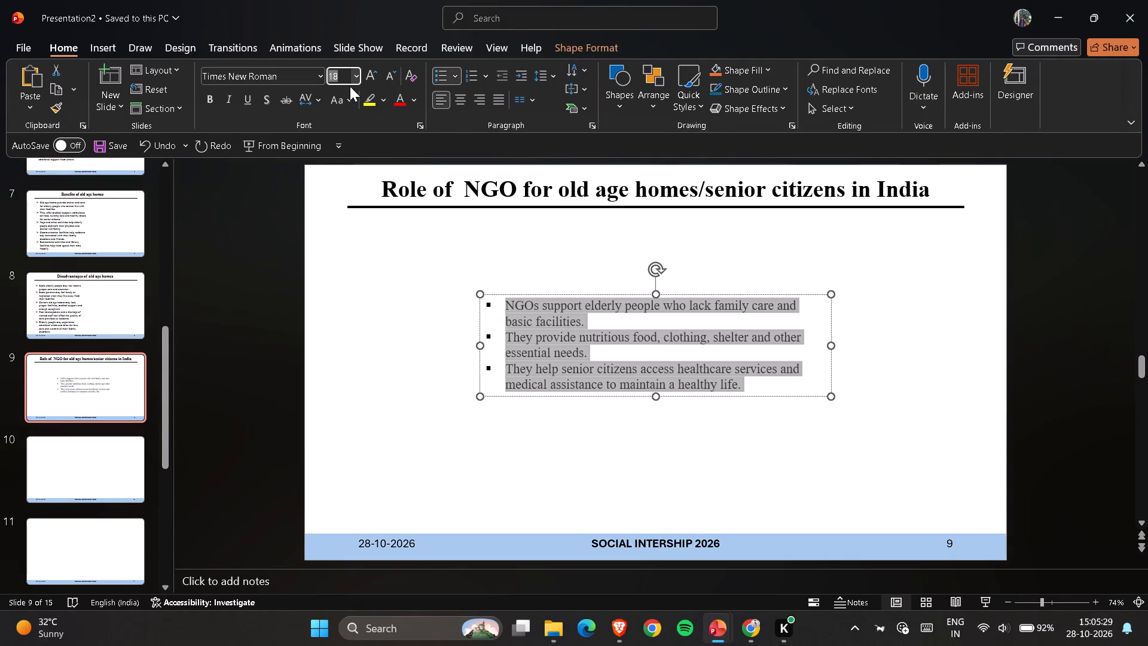
{"action": "key", "text": "2"}
{"action": "key", "text": "2"}
{"action": "key", "text": "Return"}
{"action": "left_click", "coordinate": [210, 97]}
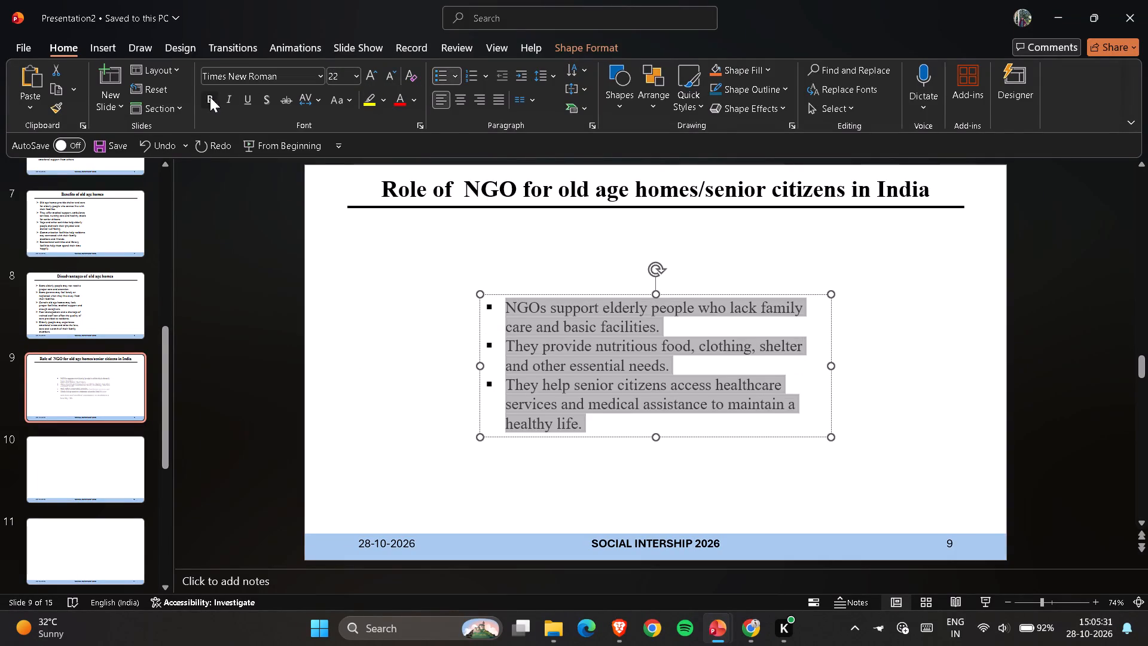
{"action": "left_click", "coordinate": [422, 240]}
Move the NGO bullet text box up and to the left, below the title line on slide 9.
{"action": "left_click", "coordinate": [680, 355]}
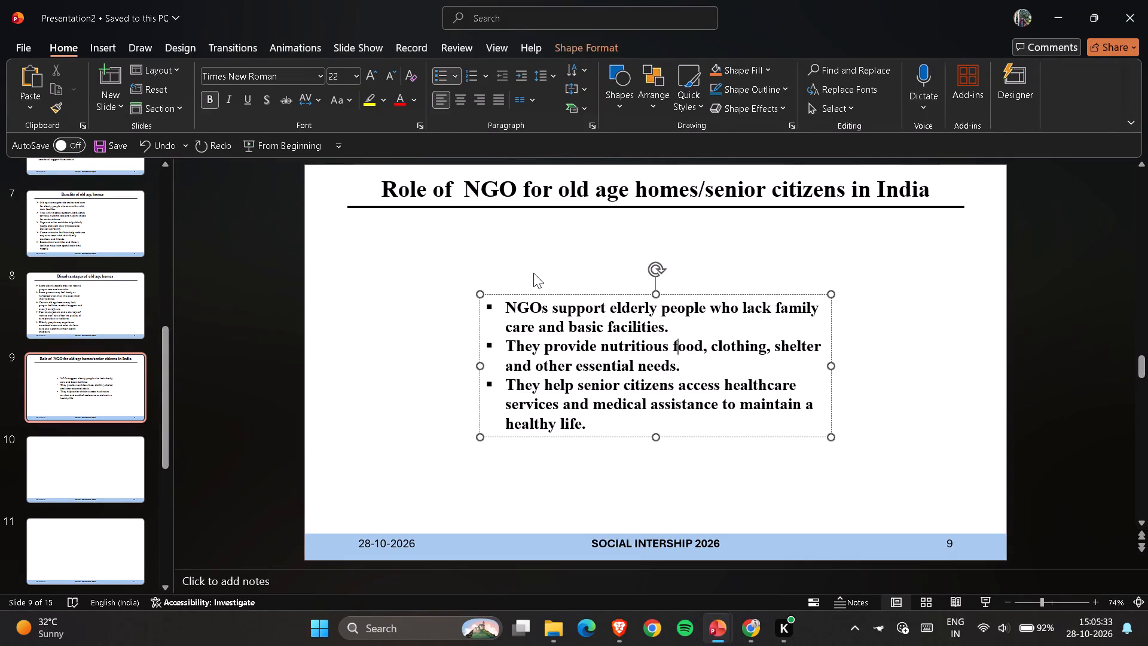
{"action": "left_click_drag", "start_coordinate": [530, 292], "coordinate": [408, 245]}
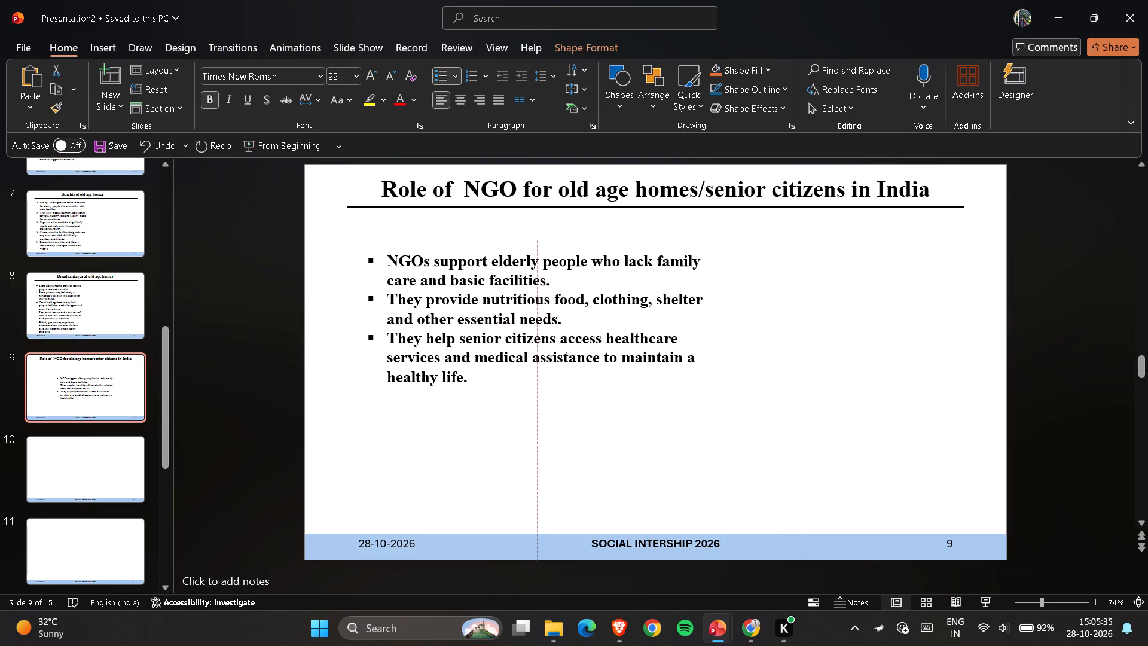
{"action": "left_click_drag", "start_coordinate": [408, 245], "coordinate": [408, 242]}
Space out the NGO points with two line breaks after the first point and one after the second.
{"action": "left_click", "coordinate": [561, 284]}
{"action": "key", "text": "Return"}
{"action": "key", "text": "Return"}
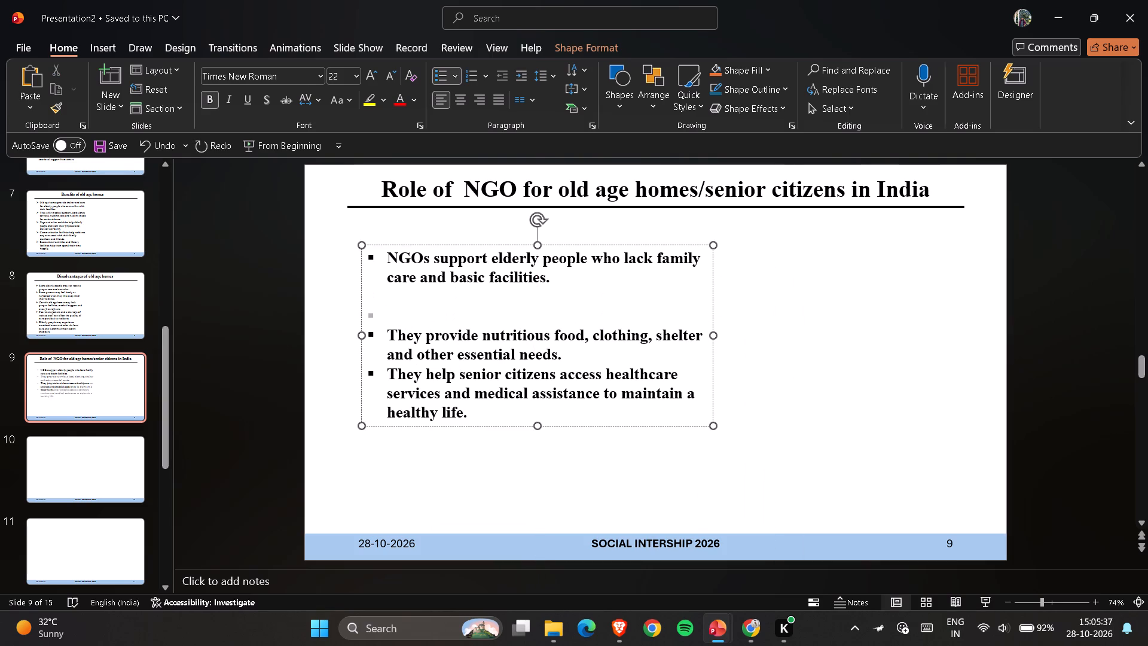
{"action": "left_click", "coordinate": [575, 354]}
{"action": "key", "text": "Return"}
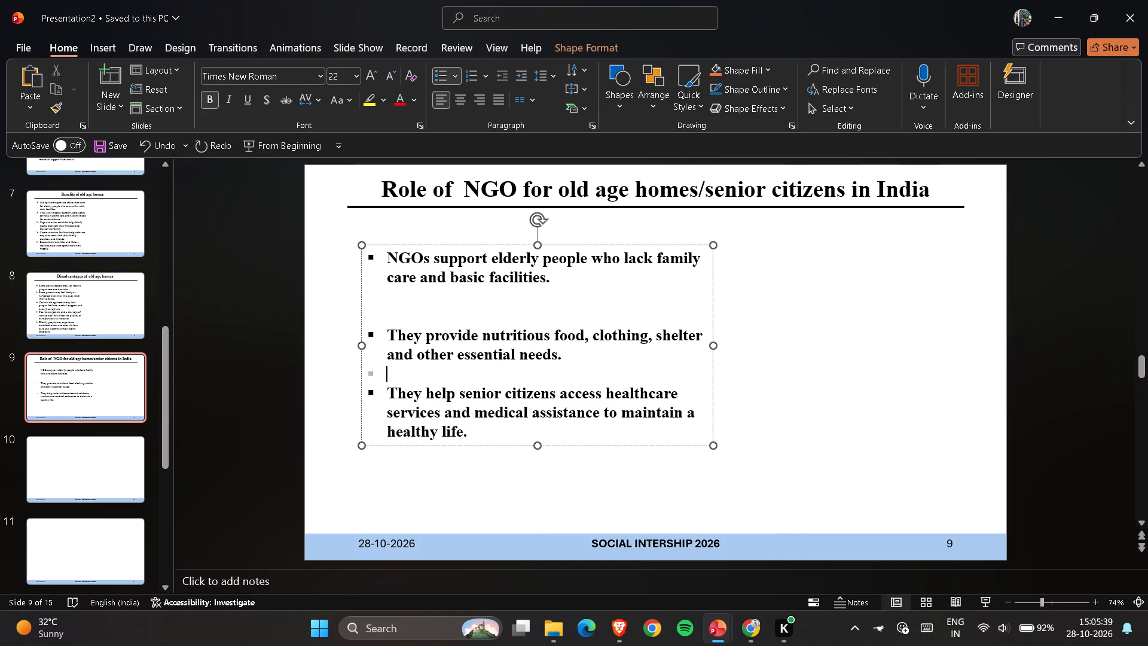
{"action": "left_click", "coordinate": [822, 376]}
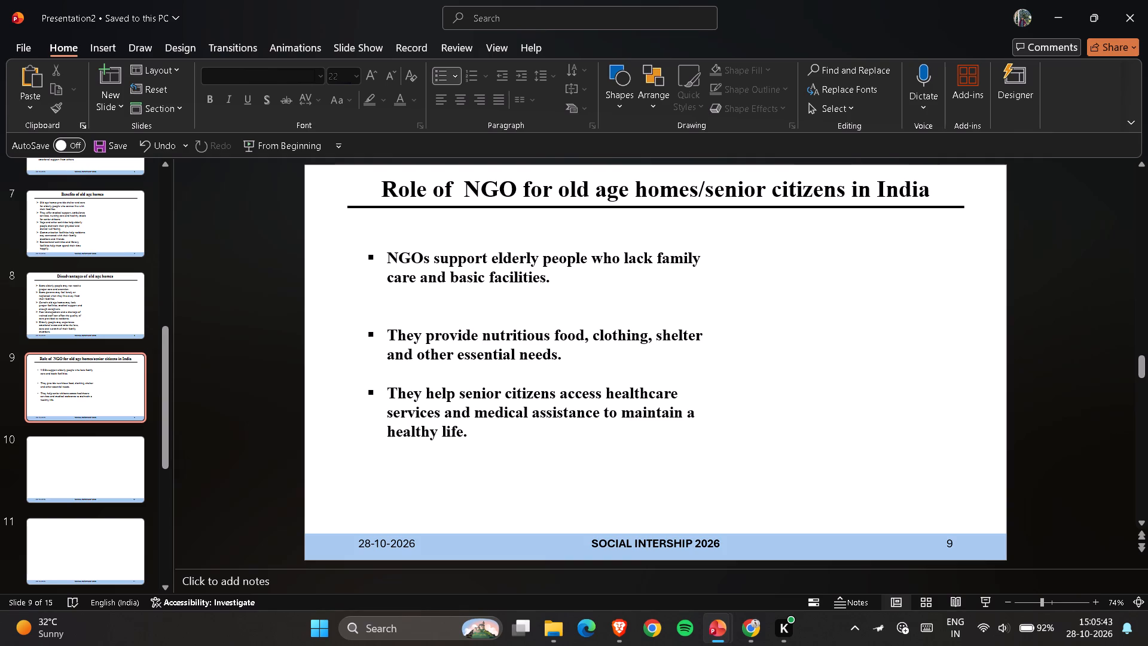
Check slide 10 of SOCIAL INTERNSHIP 2026 and copy the matching contents entry "Common Problems Faced by Elderly People" onto Presentation2's slide 10, without its bullet.
{"action": "left_click", "coordinate": [131, 476]}
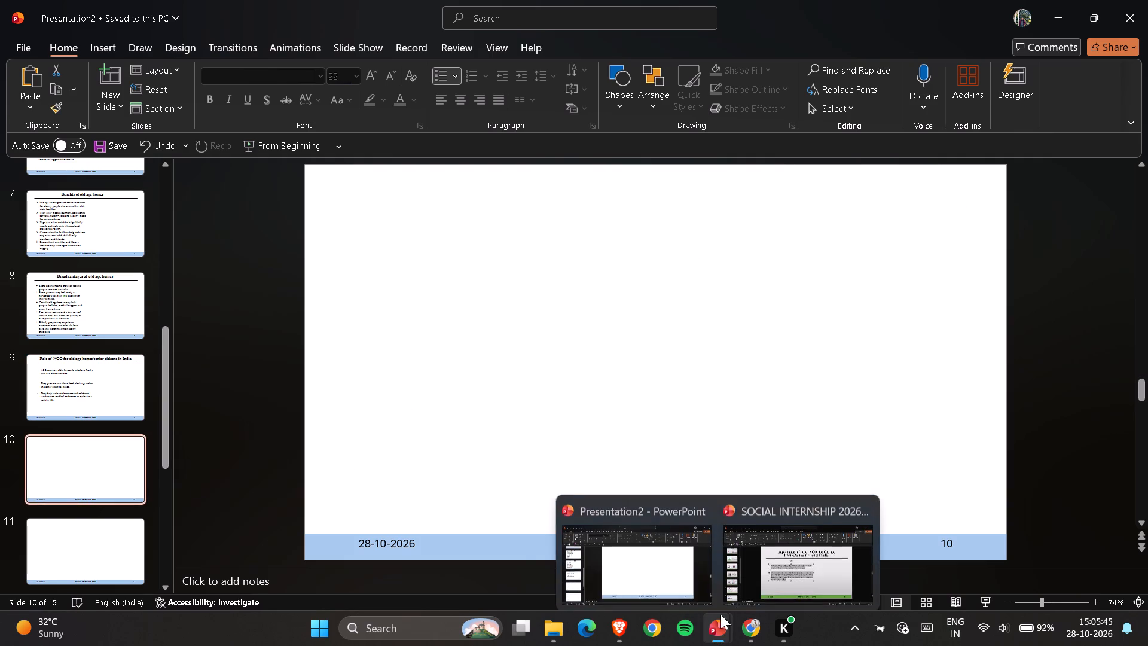
{"action": "left_click", "coordinate": [790, 554]}
{"action": "scroll", "coordinate": [726, 450], "scroll_direction": "down", "scroll_amount": 1}
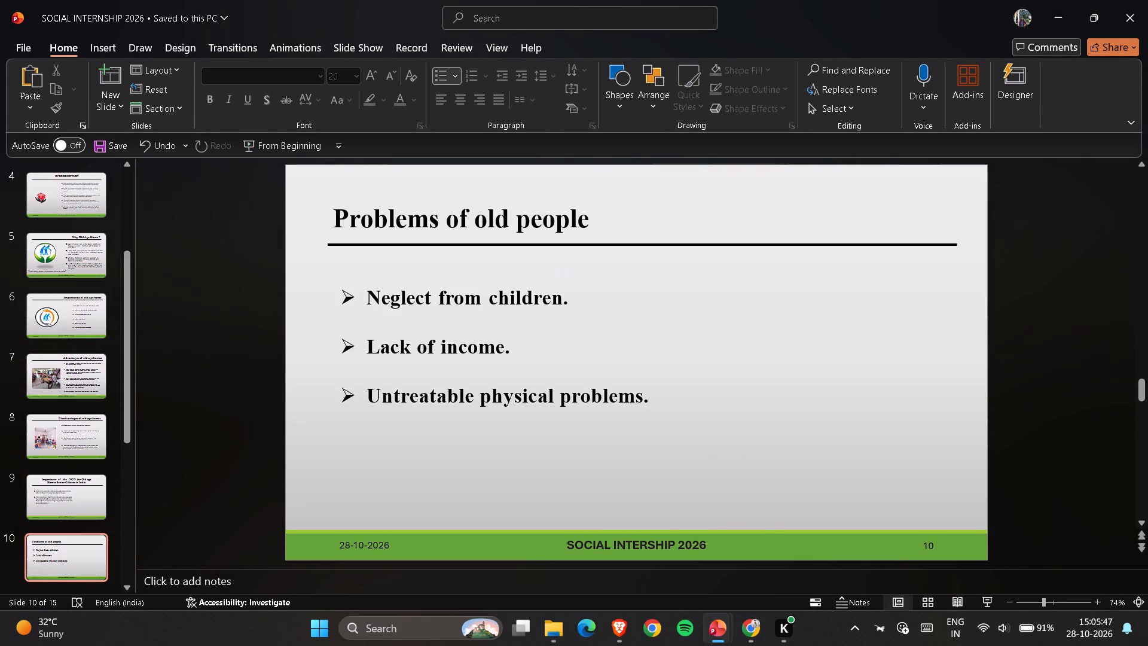
{"action": "left_click", "coordinate": [657, 563]}
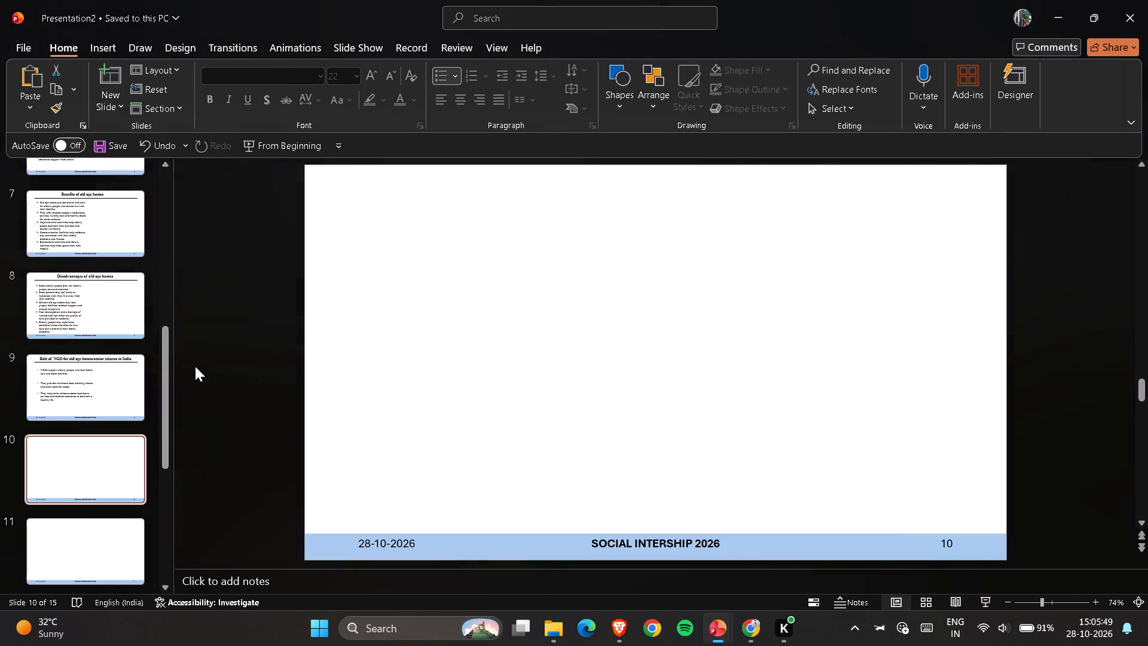
{"action": "scroll", "coordinate": [120, 342], "scroll_direction": "up", "scroll_amount": 5}
{"action": "left_click", "coordinate": [96, 287]}
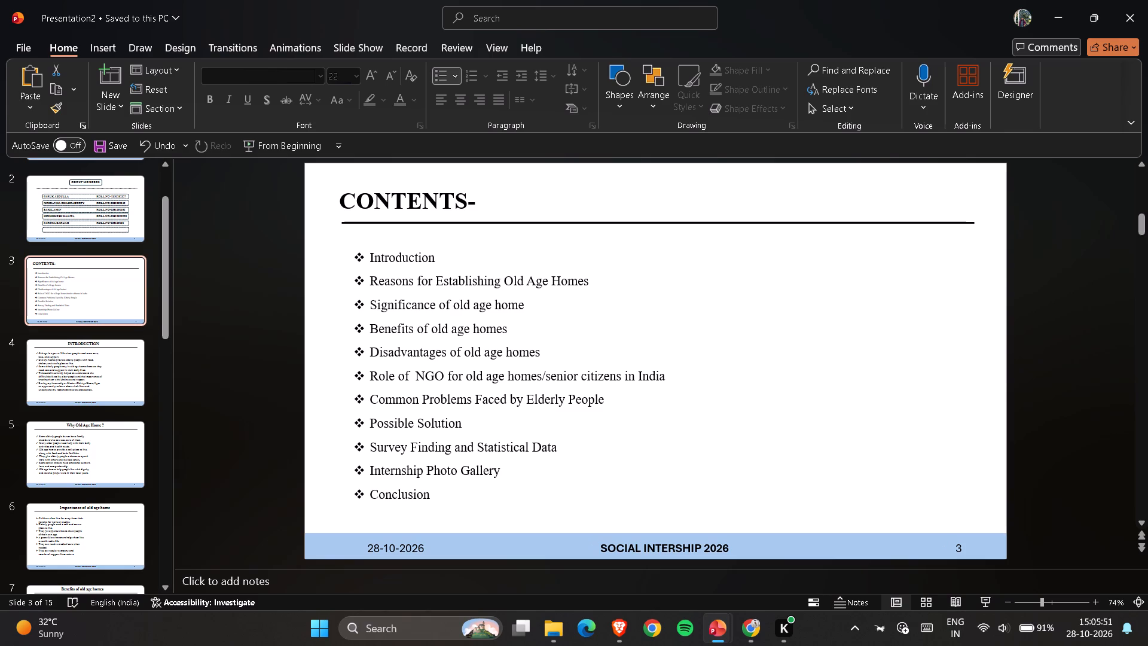
{"action": "left_click", "coordinate": [484, 397]}
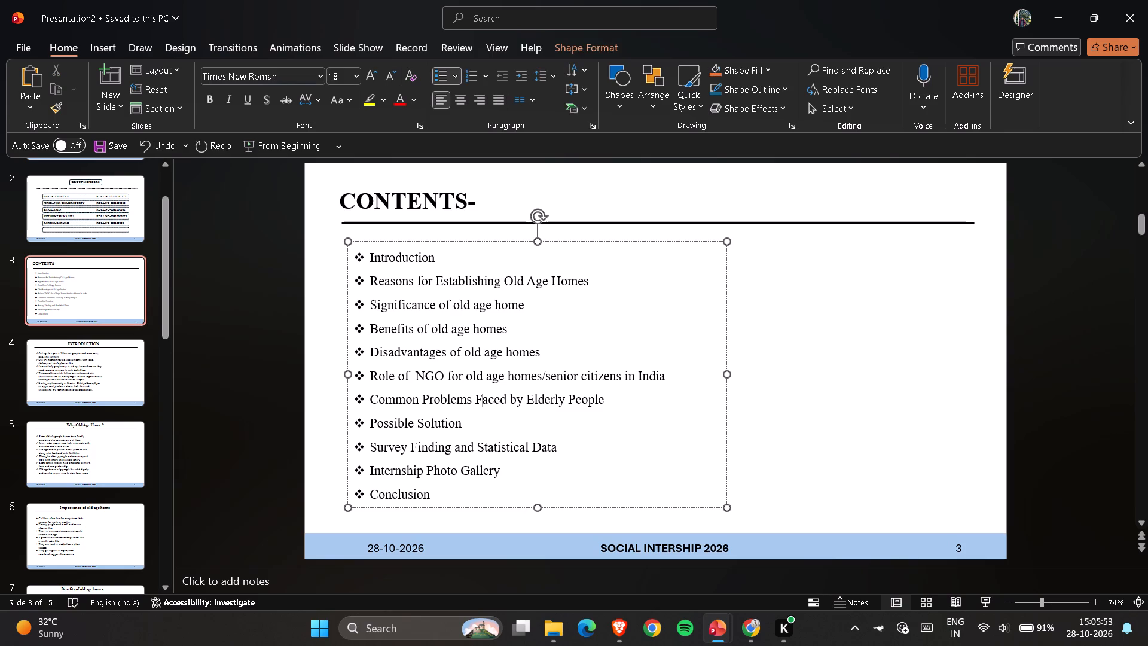
{"action": "left_click_drag", "start_coordinate": [602, 400], "coordinate": [381, 400]}
{"action": "key", "text": "ctrl+c"}
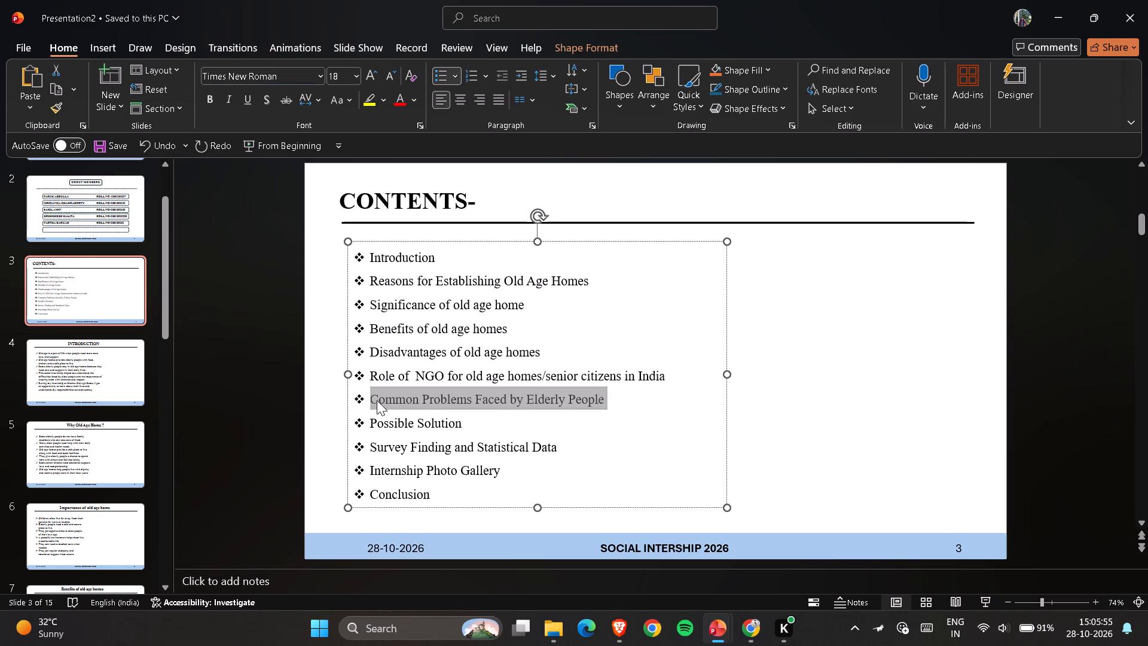
{"action": "scroll", "coordinate": [69, 423], "scroll_direction": "down", "scroll_amount": 5}
{"action": "left_click", "coordinate": [113, 450]}
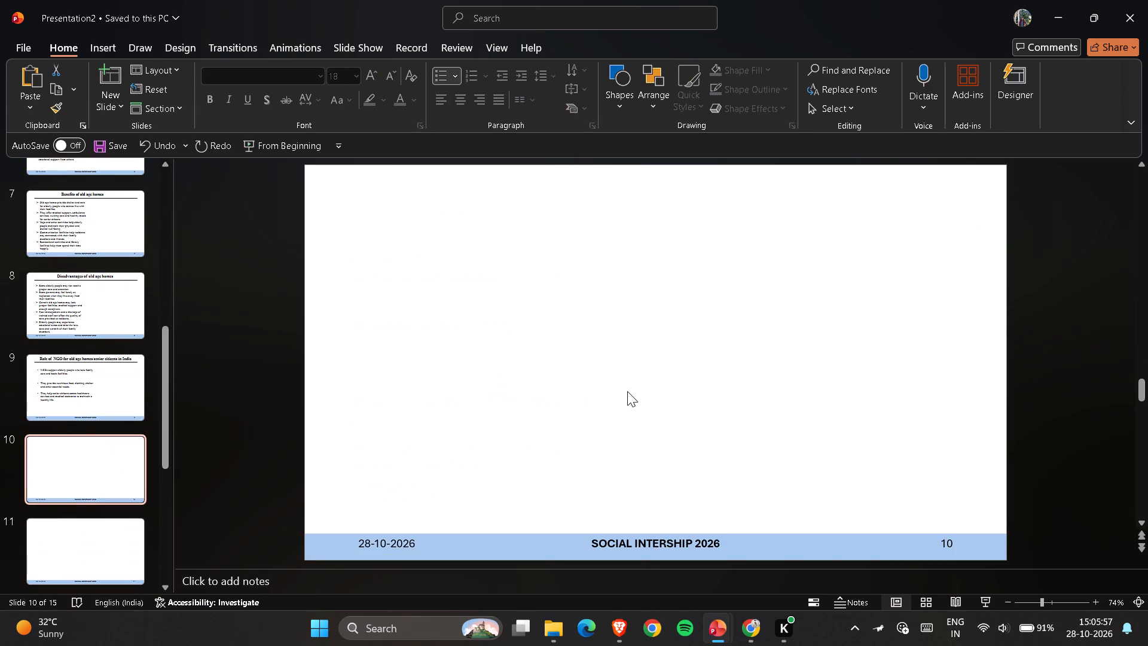
{"action": "left_click", "coordinate": [628, 391]}
{"action": "key", "text": "ctrl+v"}
{"action": "key", "text": "BackSpace"}
{"action": "key", "text": "BackSpace"}
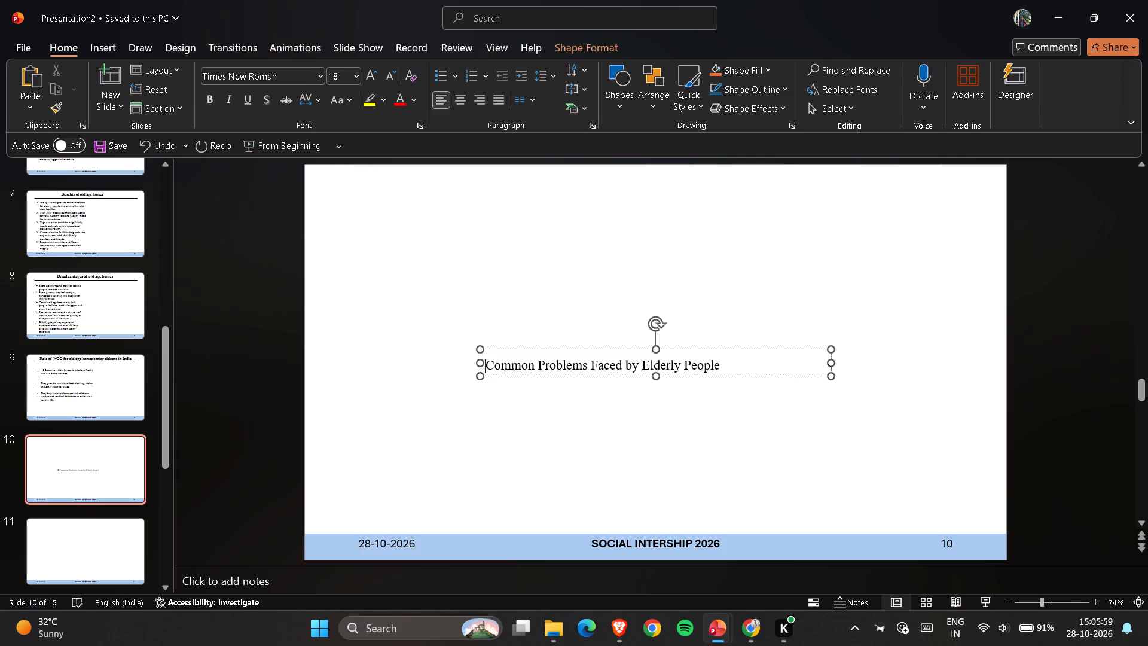
Make the "Common Problems Faced by Elderly People" heading on slide 10 bold and enlarge it to size 32.
{"action": "key", "text": "ctrl+a"}
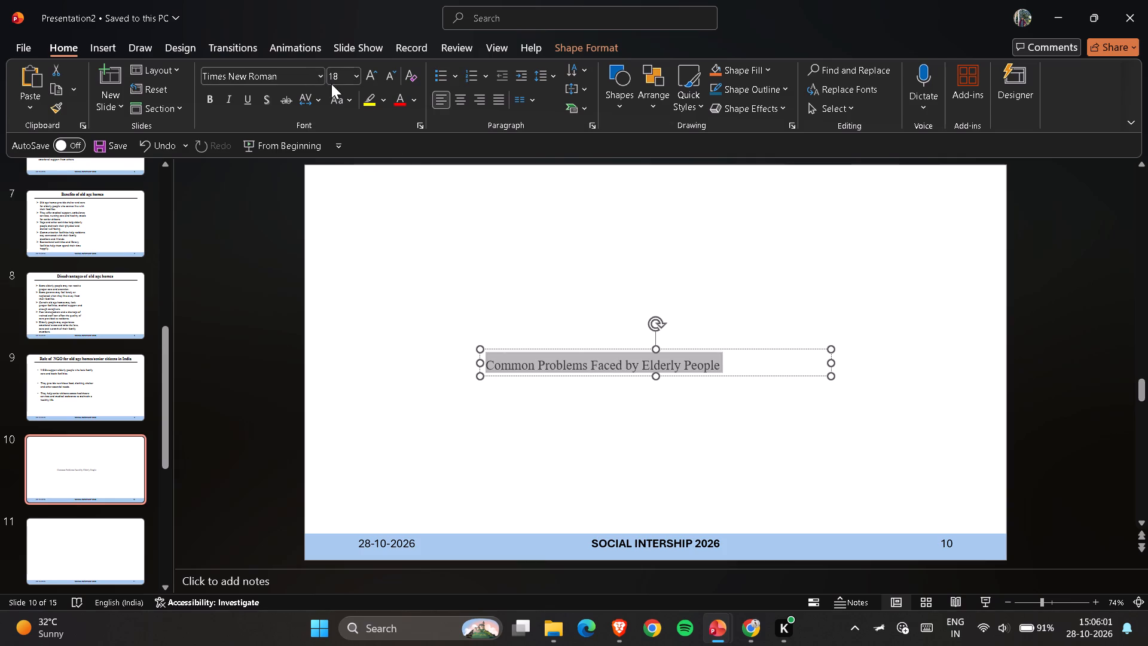
{"action": "left_click", "coordinate": [346, 77]}
{"action": "key", "text": "2"}
{"action": "key", "text": "2"}
{"action": "key", "text": "Return"}
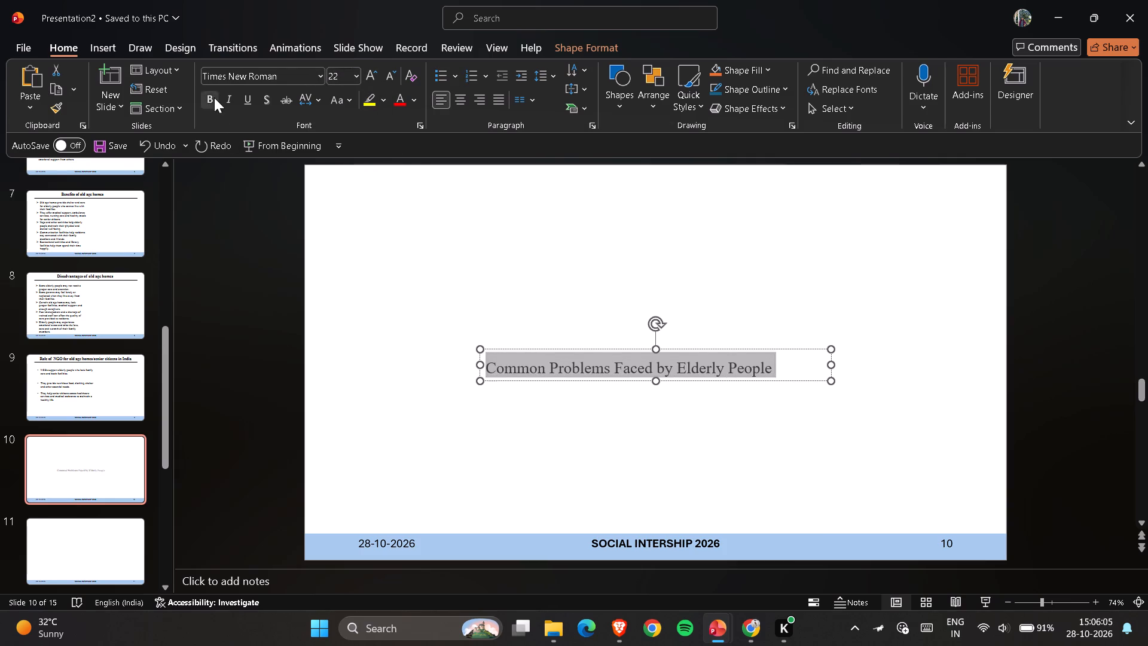
{"action": "left_click", "coordinate": [214, 97]}
{"action": "left_click_drag", "start_coordinate": [834, 364], "coordinate": [805, 366]}
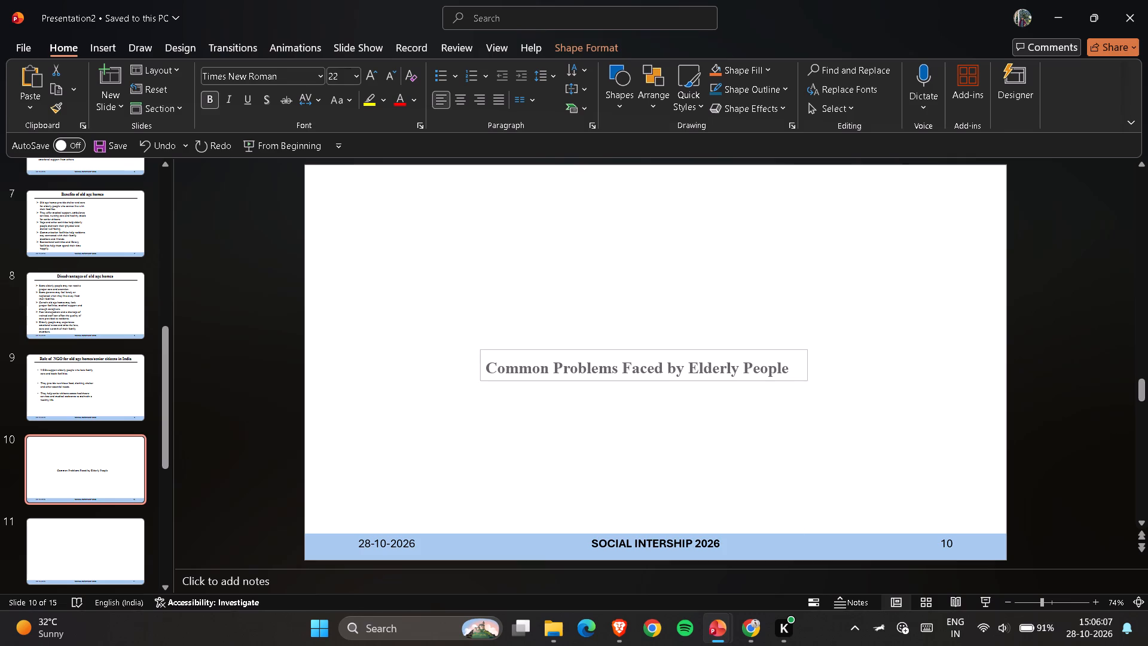
{"action": "left_click_drag", "start_coordinate": [805, 366], "coordinate": [805, 364]}
{"action": "triple_click", "coordinate": [377, 73]}
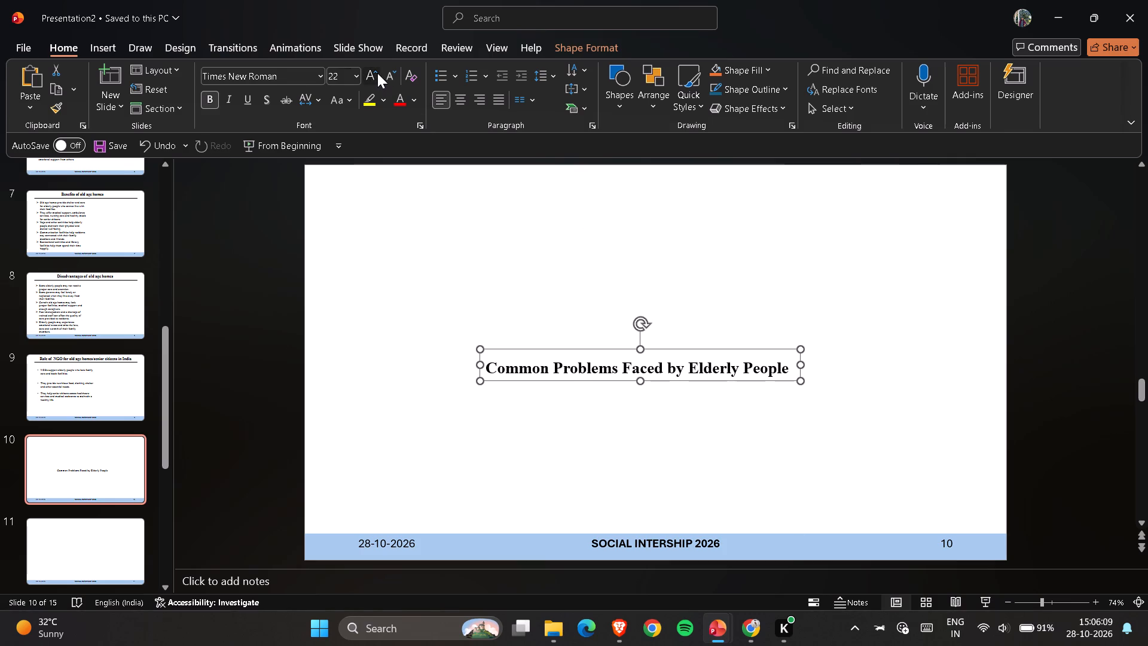
{"action": "left_click", "coordinate": [377, 73]}
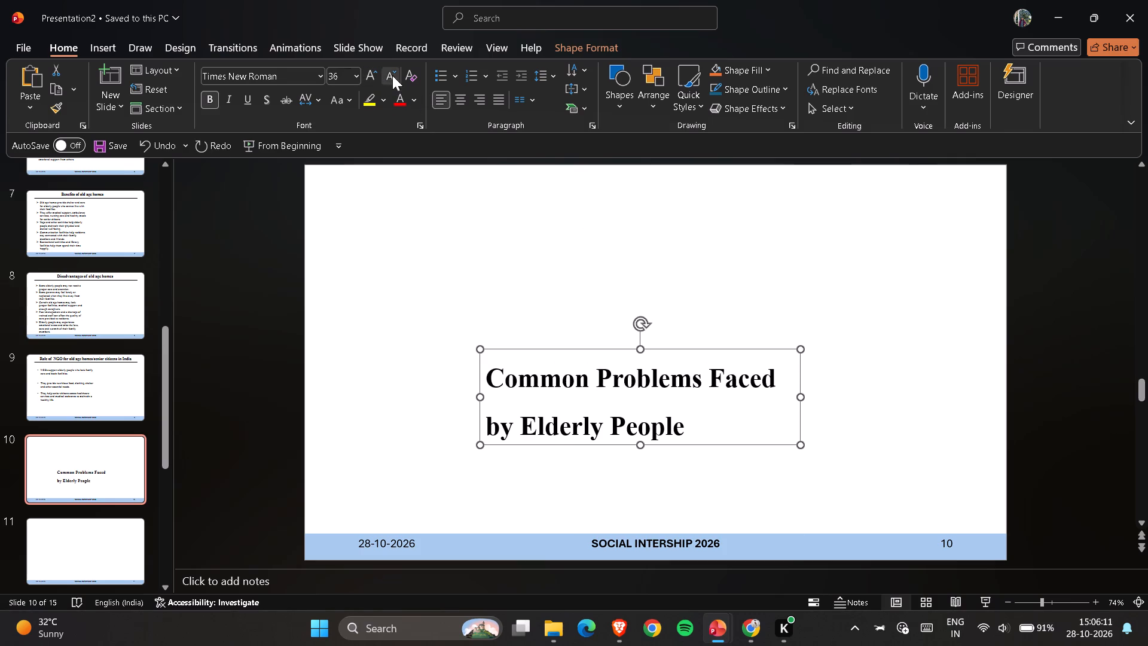
{"action": "left_click", "coordinate": [391, 74]}
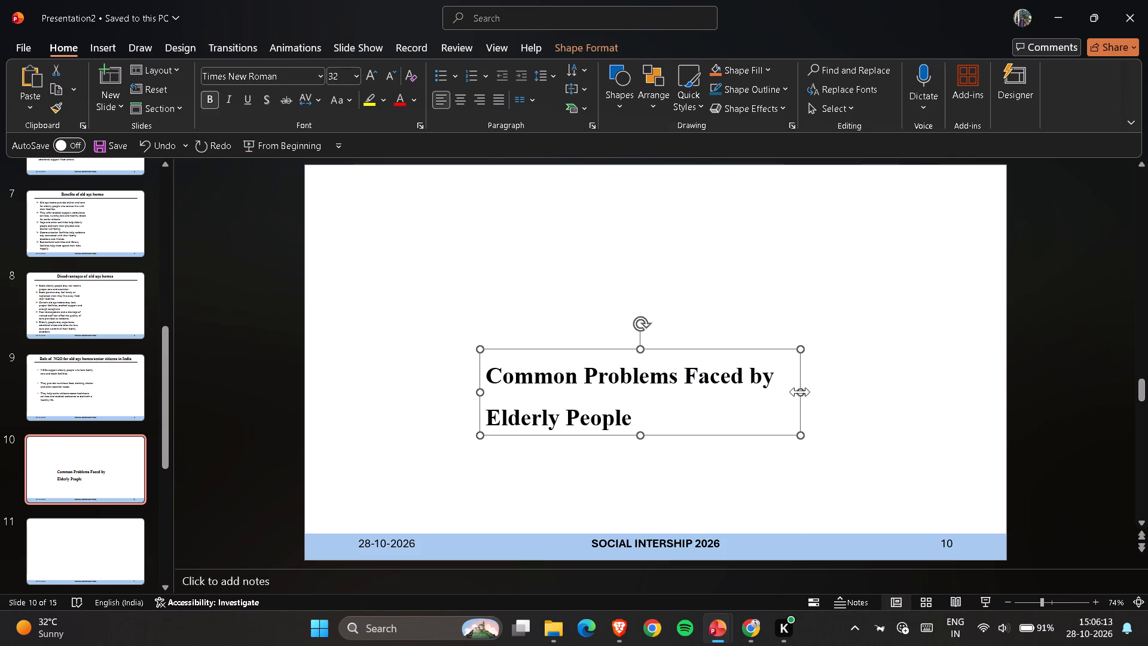
Widen the slide 10 heading box to fit one line, centre its text and place it at the top of the slide.
{"action": "left_click_drag", "start_coordinate": [801, 392], "coordinate": [955, 385]}
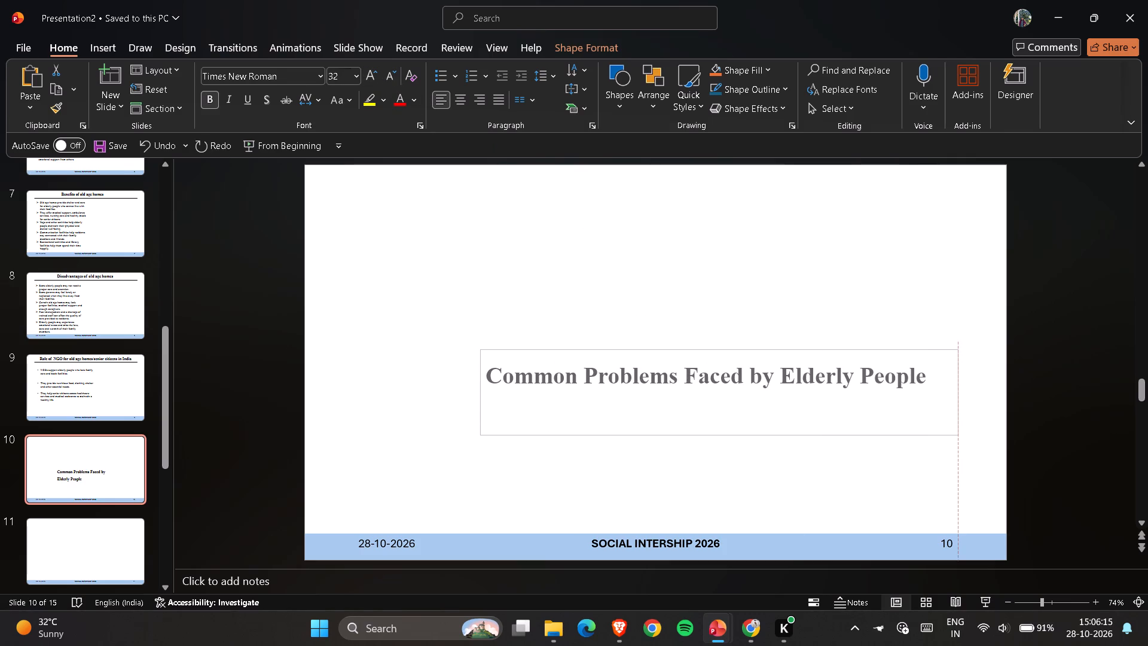
{"action": "left_click_drag", "start_coordinate": [955, 385], "coordinate": [954, 386]}
{"action": "left_click_drag", "start_coordinate": [484, 370], "coordinate": [351, 361]}
{"action": "left_click", "coordinate": [460, 100]}
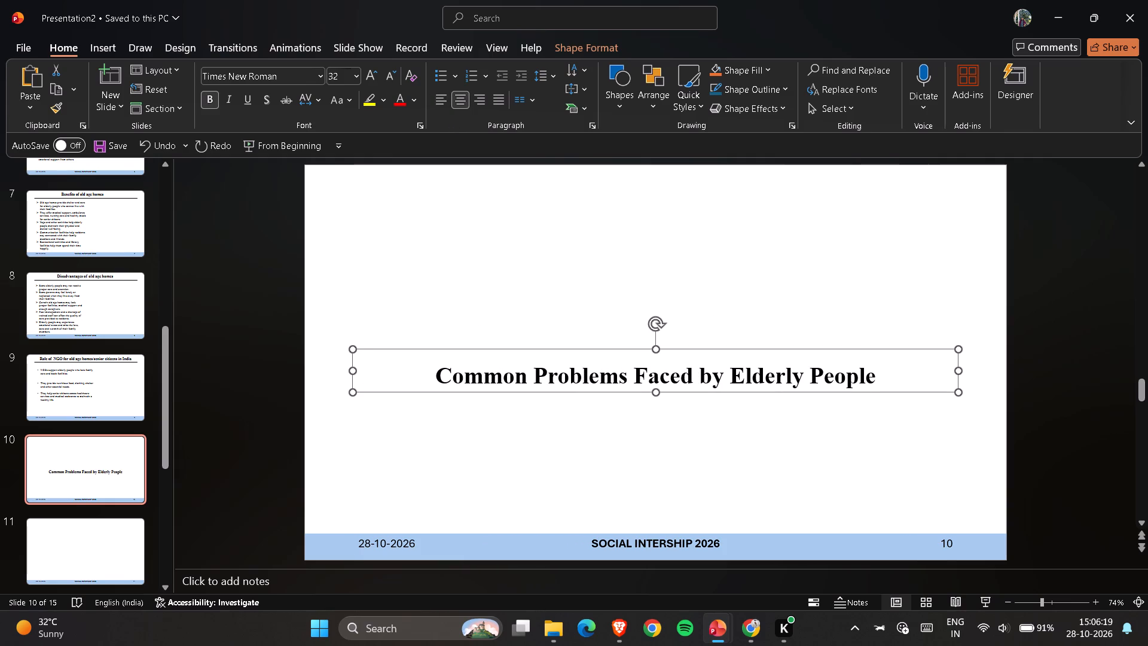
{"action": "left_click_drag", "start_coordinate": [630, 348], "coordinate": [629, 166]}
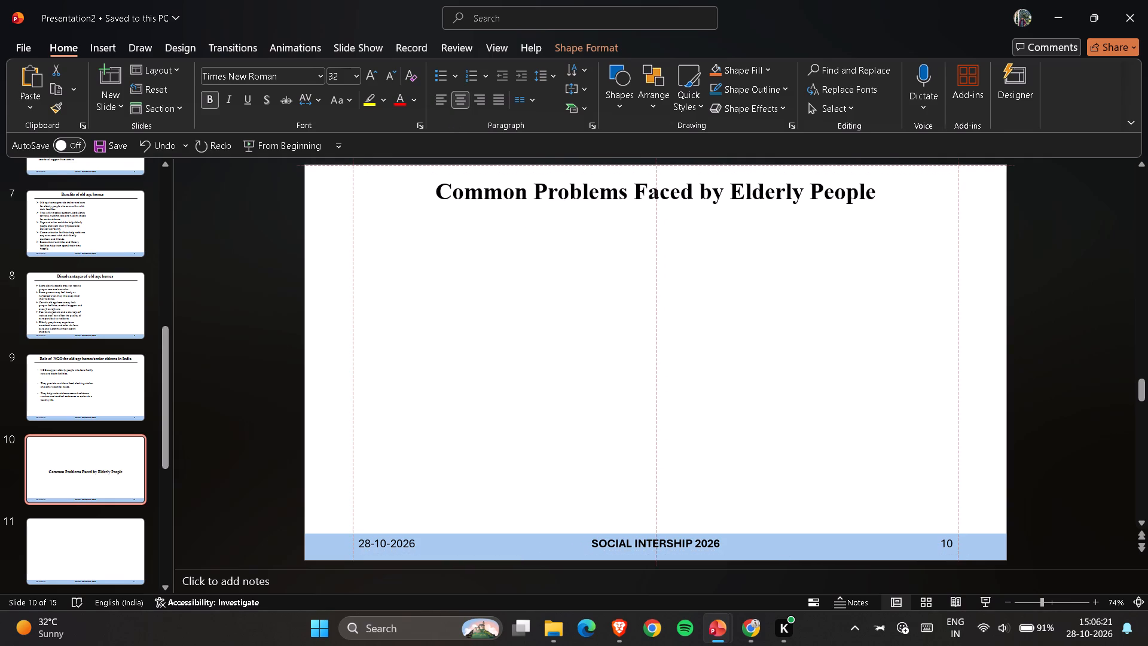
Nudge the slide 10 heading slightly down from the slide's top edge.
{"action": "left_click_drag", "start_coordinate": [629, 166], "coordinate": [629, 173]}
Copy the horizontal line under slide 9's heading onto slide 10 at the same position.
{"action": "left_click", "coordinate": [129, 389]}
{"action": "left_click", "coordinate": [388, 211]}
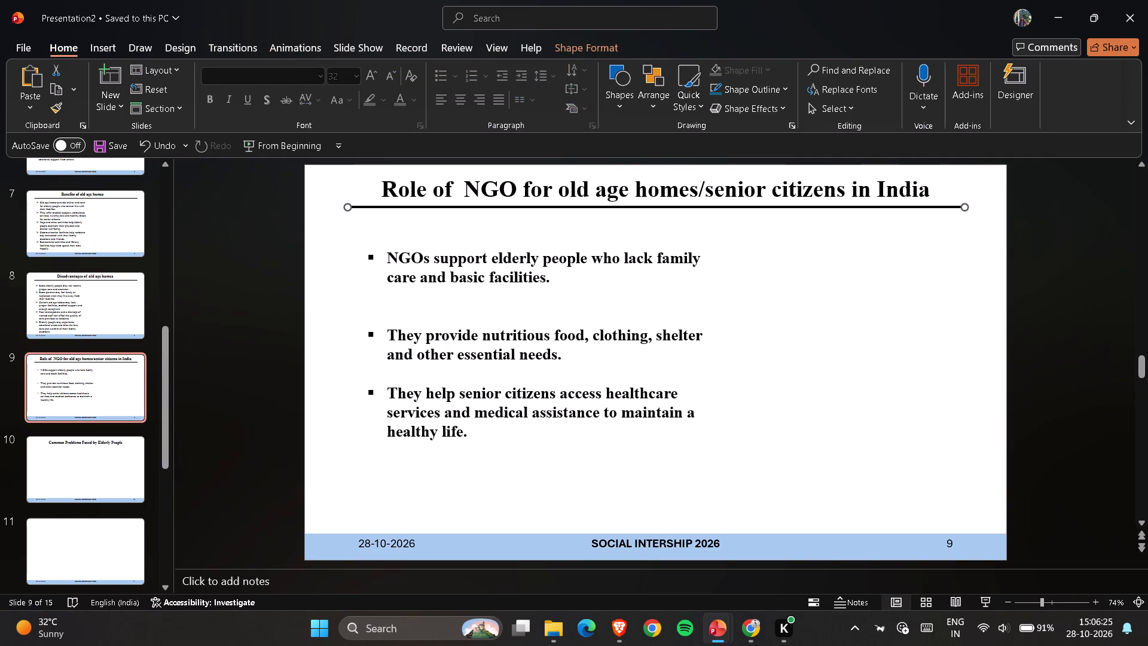
{"action": "key", "text": "ctrl+c"}
{"action": "left_click", "coordinate": [45, 477]}
{"action": "left_click", "coordinate": [783, 359]}
{"action": "key", "text": "ctrl+v"}
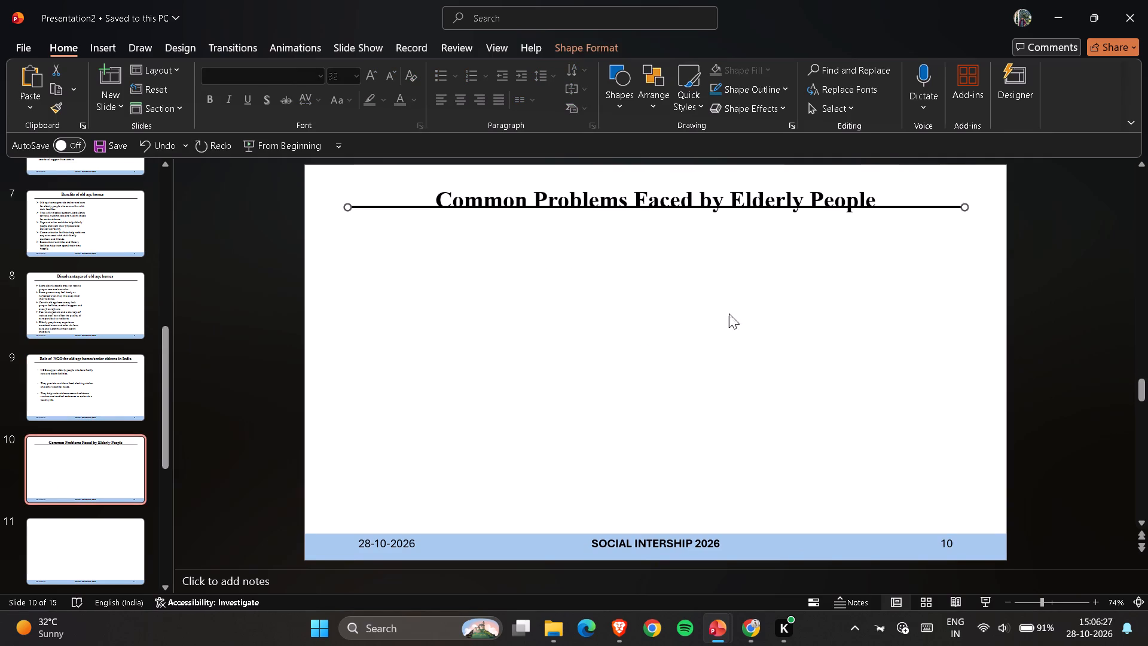
Move the "Common Problems Faced by Elderly People" heading up so it sits just above the line.
{"action": "left_click", "coordinate": [655, 200]}
{"action": "left_click", "coordinate": [648, 199]}
{"action": "left_click_drag", "start_coordinate": [643, 172], "coordinate": [643, 163]}
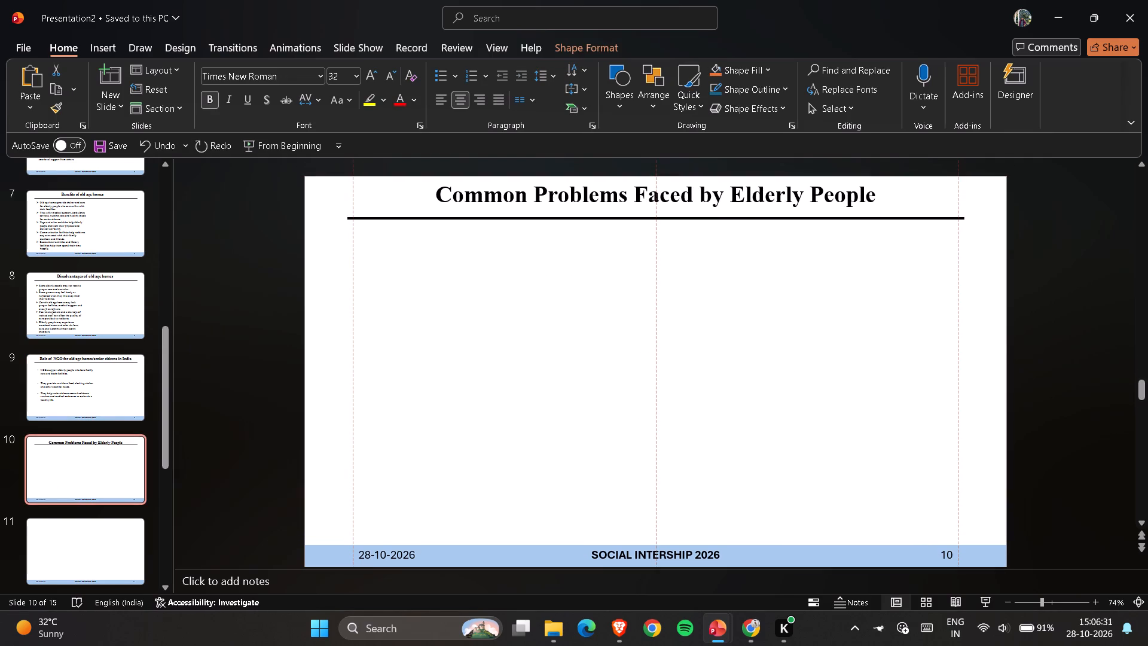
{"action": "left_click_drag", "start_coordinate": [643, 163], "coordinate": [640, 185]}
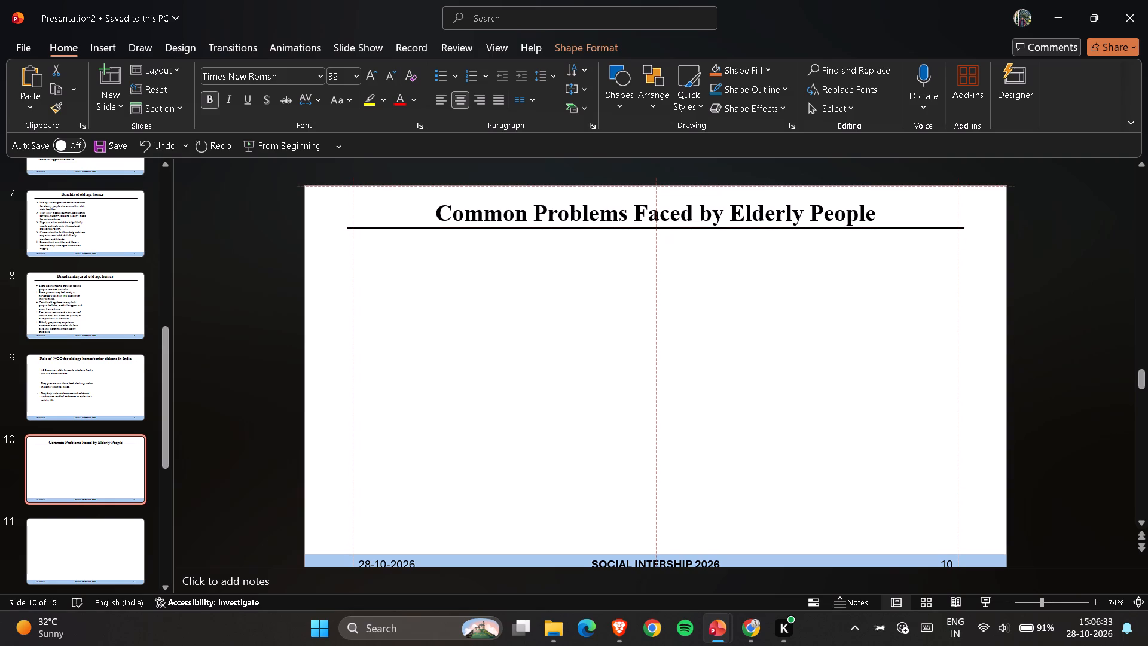
{"action": "left_click_drag", "start_coordinate": [640, 185], "coordinate": [640, 181]}
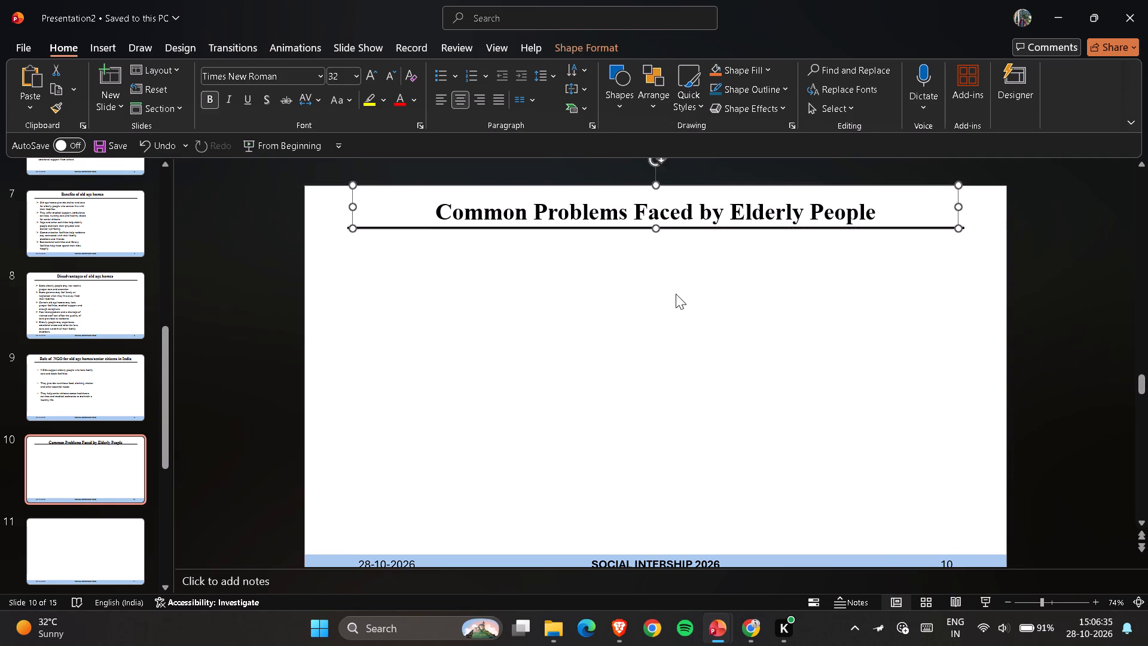
{"action": "left_click", "coordinate": [676, 294]}
{"action": "left_click", "coordinate": [69, 465]}
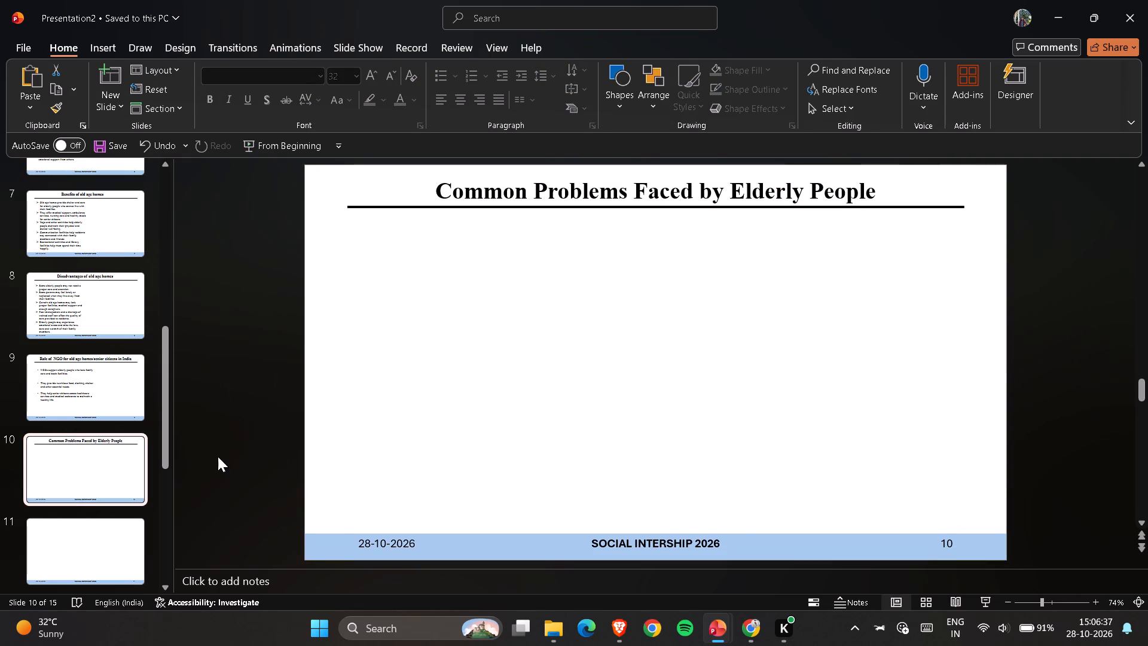
{"action": "left_click", "coordinate": [727, 632]}
{"action": "left_click", "coordinate": [814, 538]}
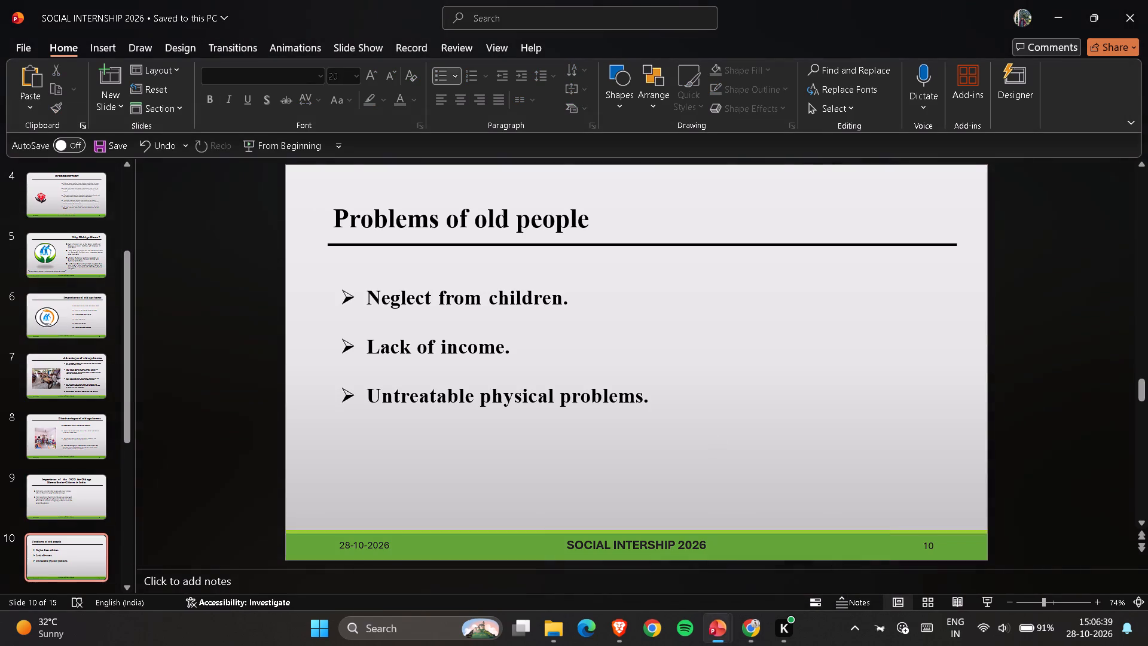
{"action": "left_click", "coordinate": [489, 218]}
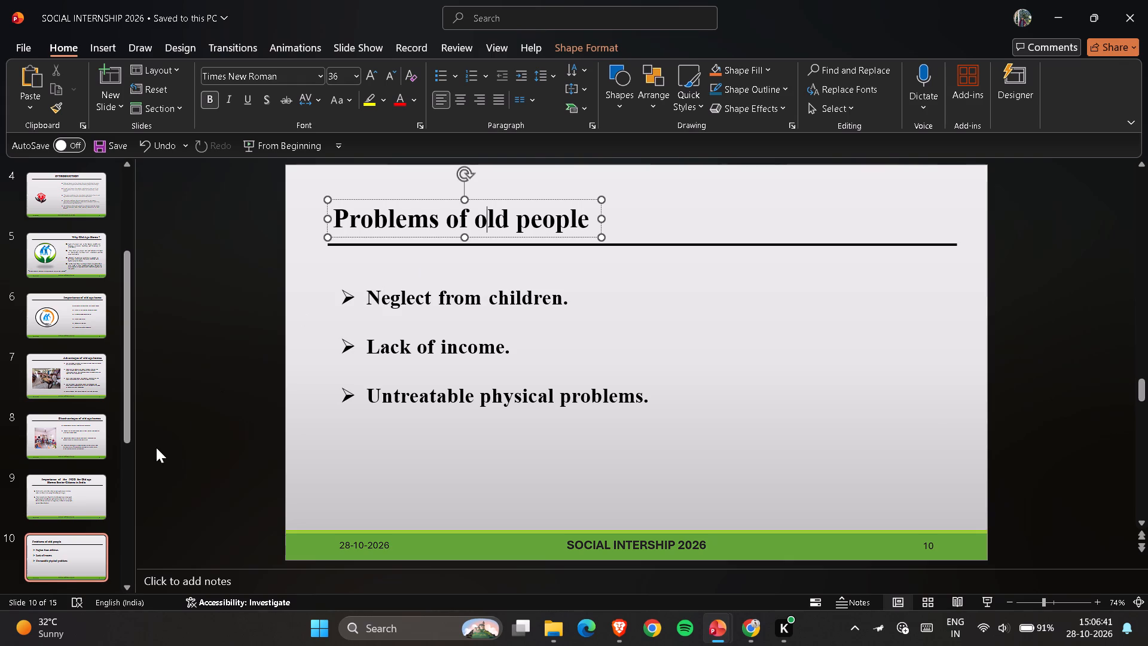
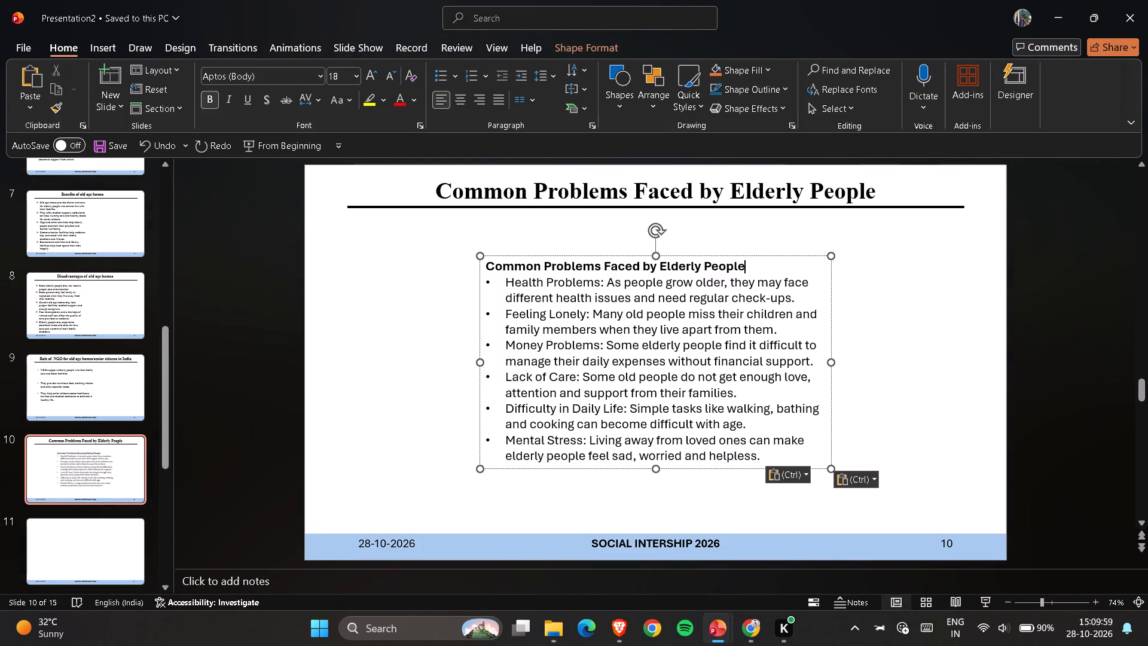
{"action": "key", "text": "ctrl+BackSpace"}
{"action": "key", "text": "ctrl+BackSpace"}
{"action": "key", "text": "ctrl+BackSpace"}
{"action": "key", "text": "ctrl+BackSpace"}
{"action": "key", "text": "ctrl+BackSpace"}
{"action": "key", "text": "ctrl+BackSpace"}
{"action": "key", "text": "ctrl+BackSpace"}
{"action": "key", "text": "ctrl+BackSpace"}
{"action": "key", "text": "ctrl+BackSpace"}
{"action": "key", "text": "ctrl+BackSpace"}
{"action": "key", "text": "ctrl+BackSpace"}
{"action": "key", "text": "ctrl+BackSpace"}
{"action": "key", "text": "ctrl+BackSpace"}
{"action": "key", "text": "ctrl+BackSpace"}
{"action": "key", "text": "ctrl+BackSpace"}
{"action": "key", "text": "ctrl+BackSpace"}
{"action": "key", "text": "ctrl+BackSpace"}
{"action": "key", "text": "Delete"}
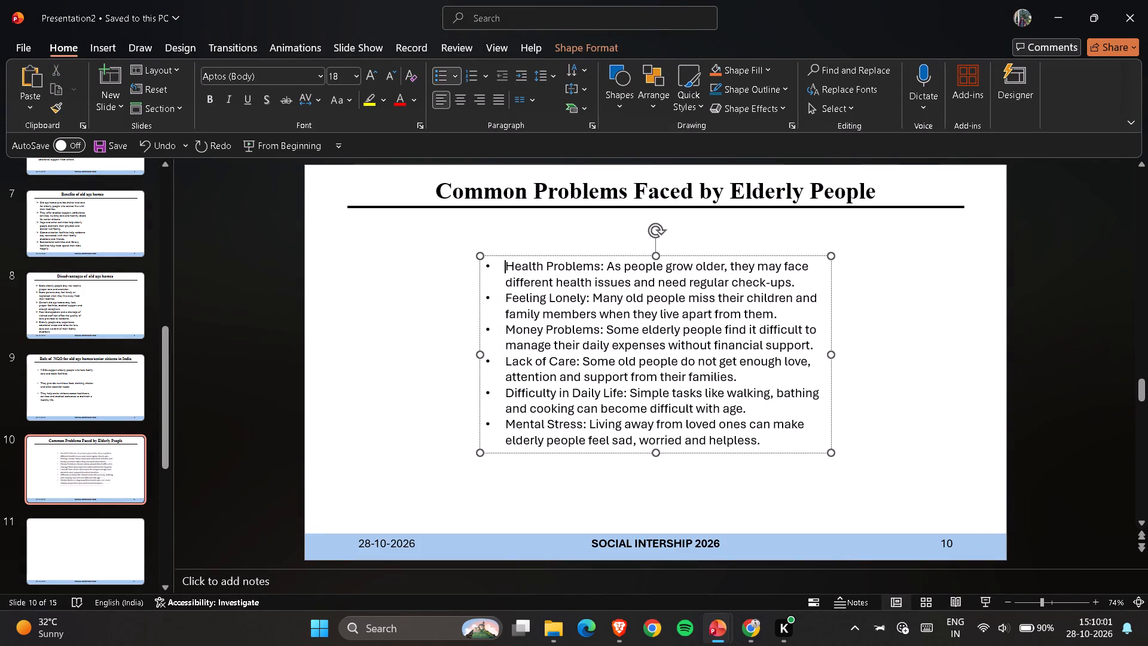
Format all six points on slide 10 with arrow bullets, size 22, Times New Roman and bold.
{"action": "key", "text": "ctrl+a"}
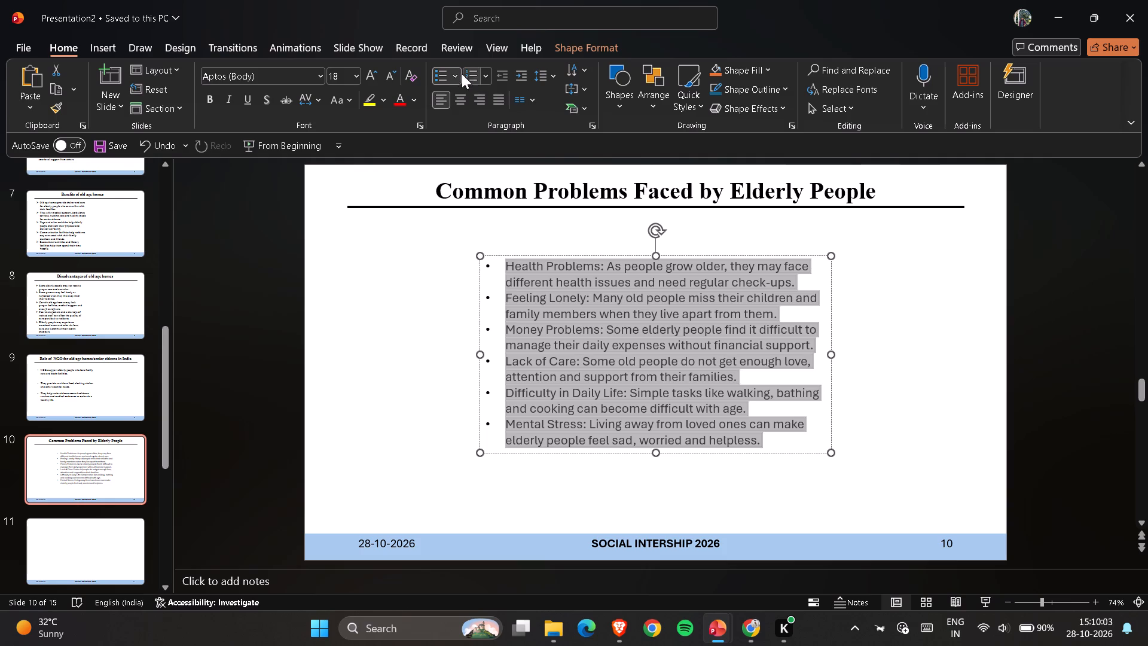
{"action": "left_click", "coordinate": [454, 72]}
{"action": "left_click", "coordinate": [457, 242]}
{"action": "left_click", "coordinate": [353, 69]}
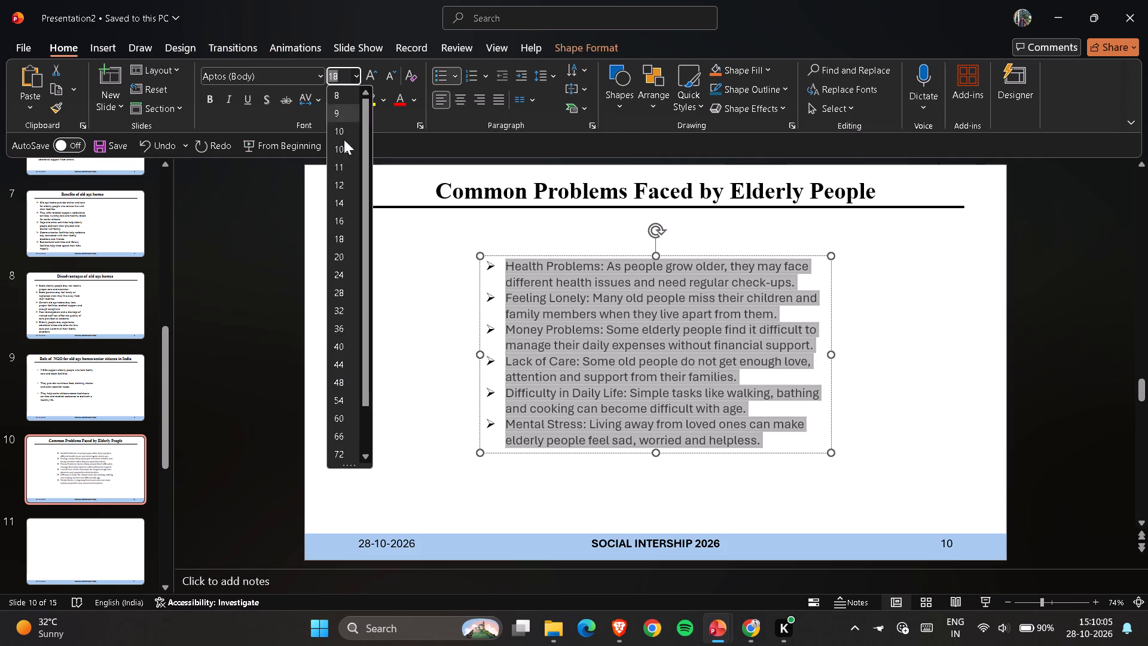
{"action": "type", "text": "22"}
{"action": "key", "text": "Return"}
{"action": "left_click", "coordinate": [263, 80]}
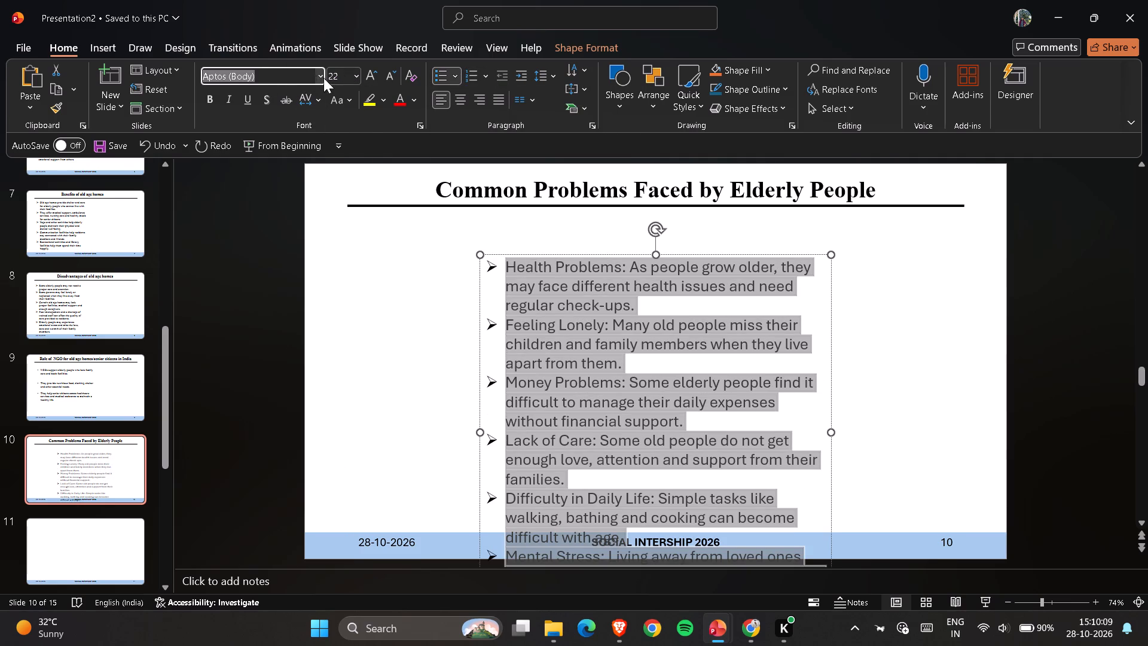
{"action": "left_click", "coordinate": [323, 78]}
{"action": "double_click", "coordinate": [318, 74]}
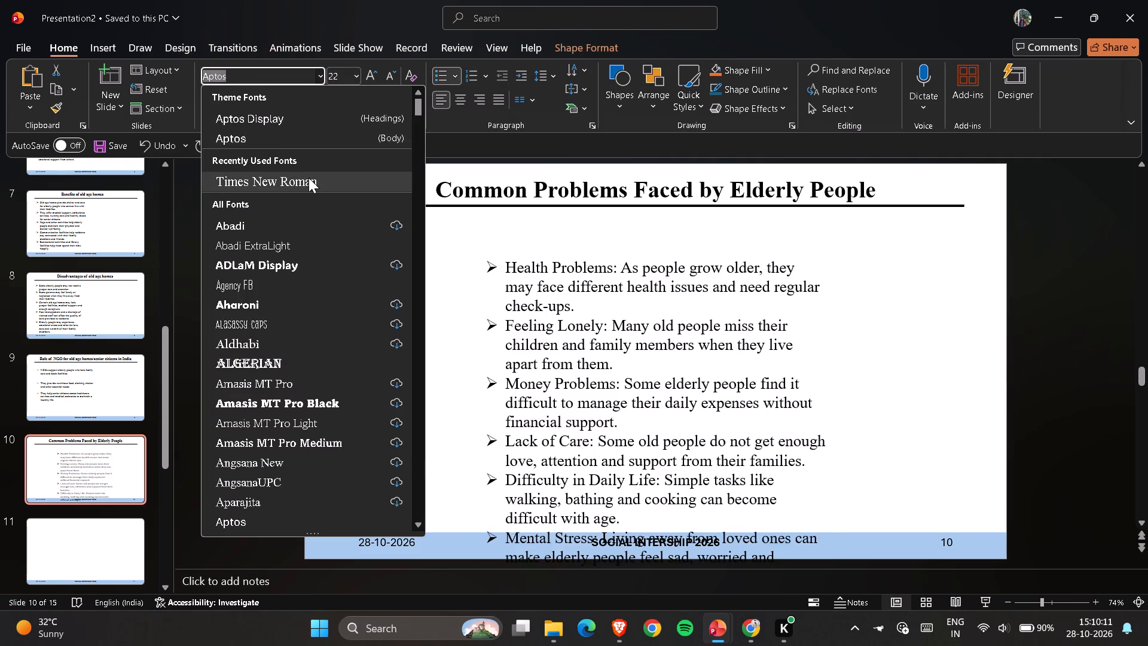
{"action": "left_click", "coordinate": [309, 178]}
{"action": "left_click", "coordinate": [207, 96]}
Widen the bullet text box on both sides to roughly match the length of the line under the heading.
{"action": "left_click", "coordinate": [518, 274]}
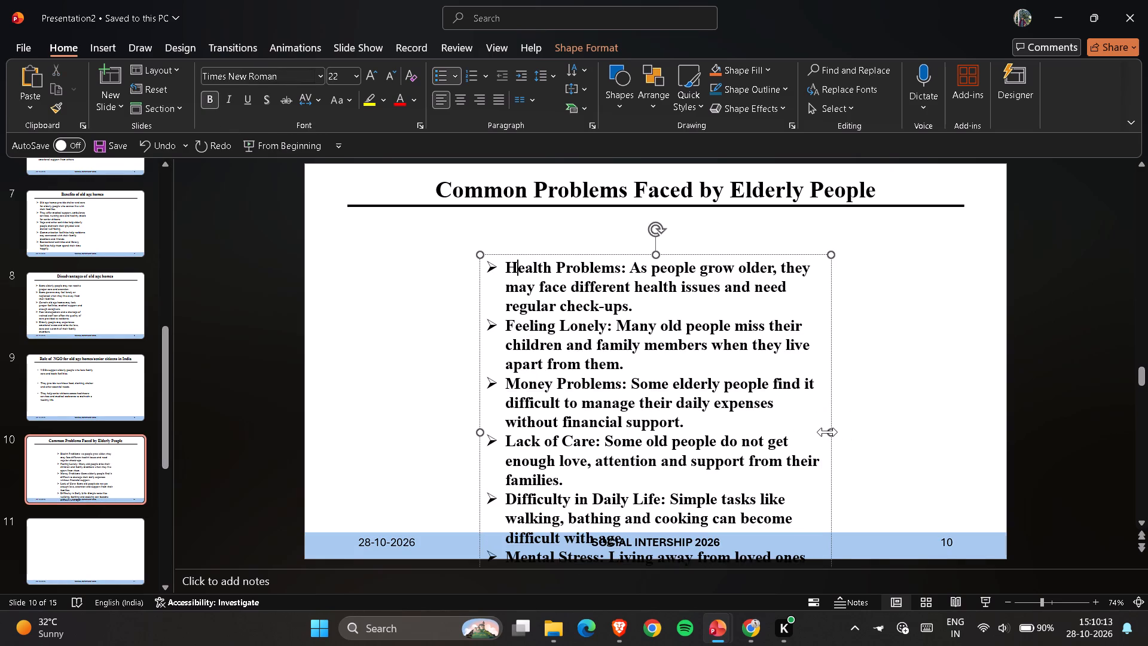
{"action": "left_click_drag", "start_coordinate": [827, 431], "coordinate": [957, 405]}
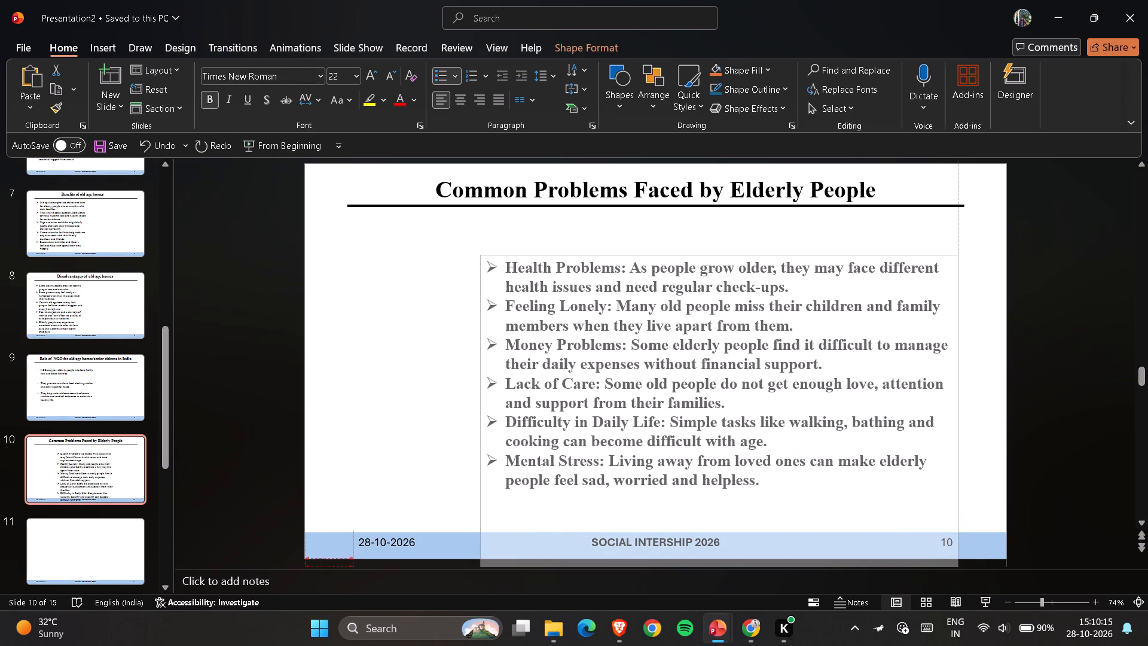
{"action": "left_click_drag", "start_coordinate": [957, 405], "coordinate": [958, 404]}
{"action": "left_click_drag", "start_coordinate": [478, 374], "coordinate": [383, 361]}
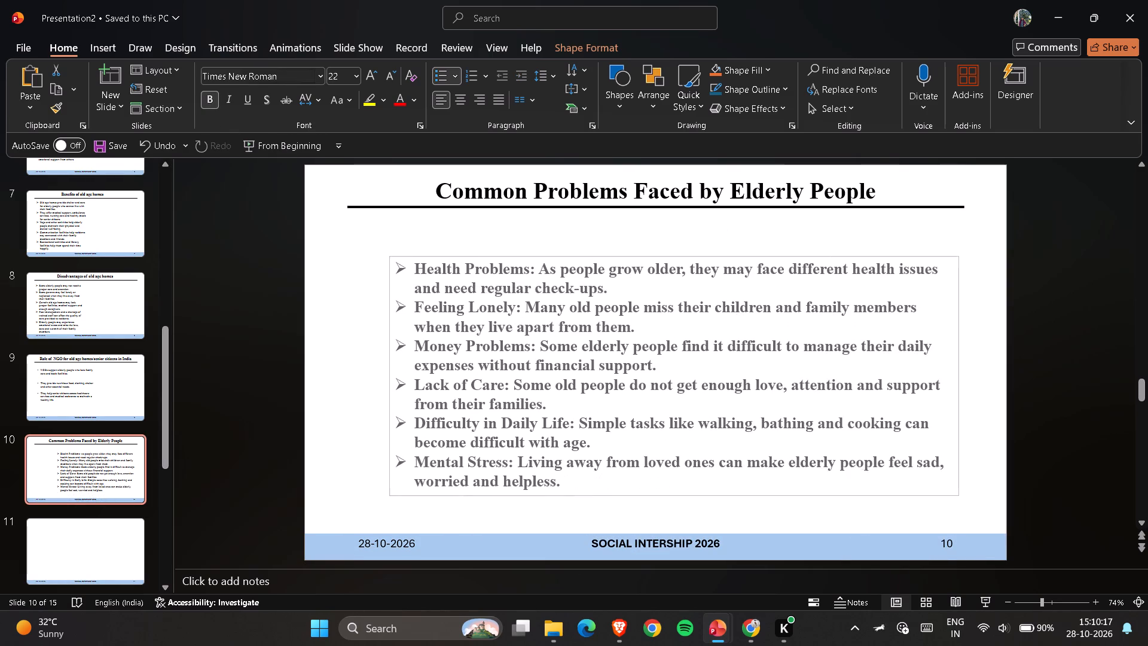
{"action": "left_click_drag", "start_coordinate": [383, 361], "coordinate": [346, 357]}
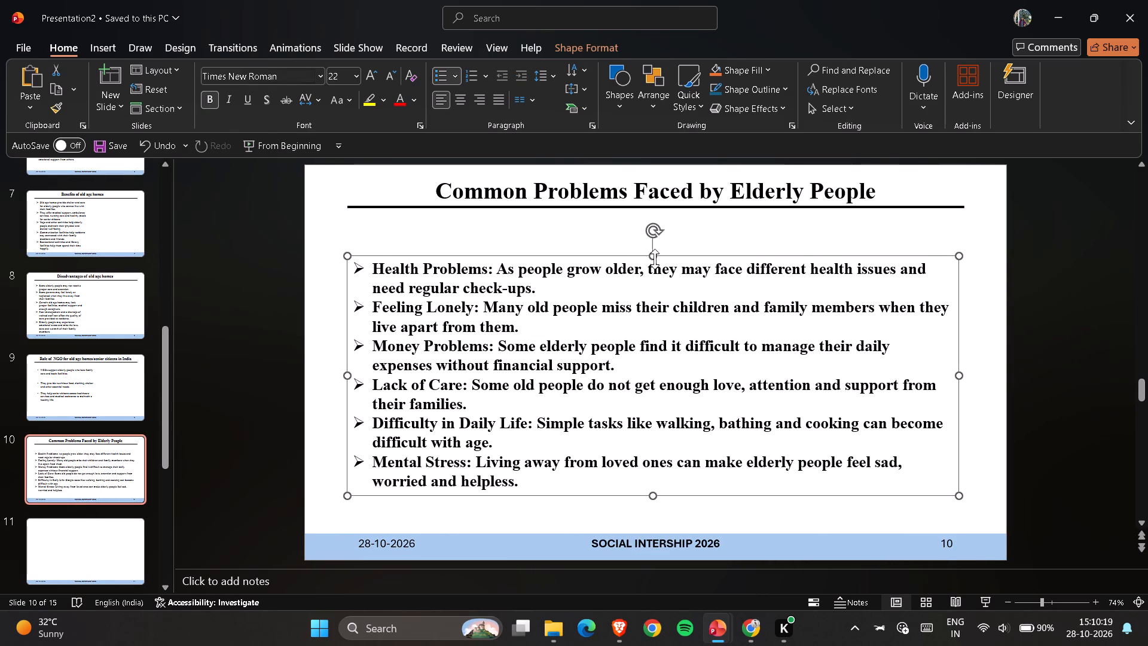
{"action": "left_click_drag", "start_coordinate": [655, 257], "coordinate": [658, 223]}
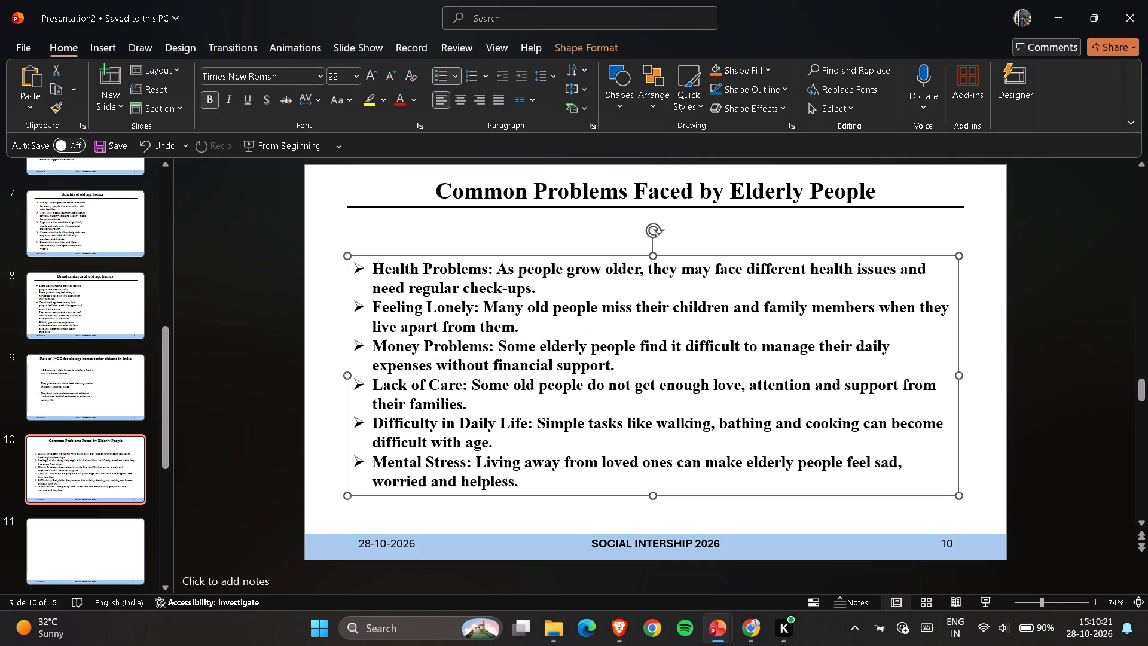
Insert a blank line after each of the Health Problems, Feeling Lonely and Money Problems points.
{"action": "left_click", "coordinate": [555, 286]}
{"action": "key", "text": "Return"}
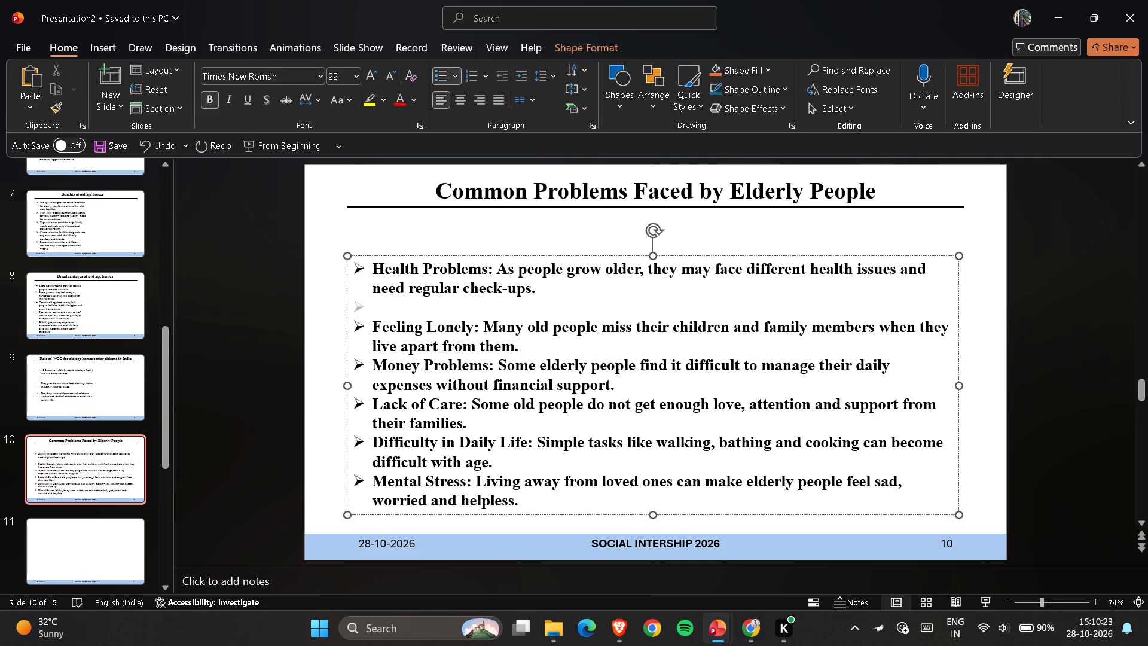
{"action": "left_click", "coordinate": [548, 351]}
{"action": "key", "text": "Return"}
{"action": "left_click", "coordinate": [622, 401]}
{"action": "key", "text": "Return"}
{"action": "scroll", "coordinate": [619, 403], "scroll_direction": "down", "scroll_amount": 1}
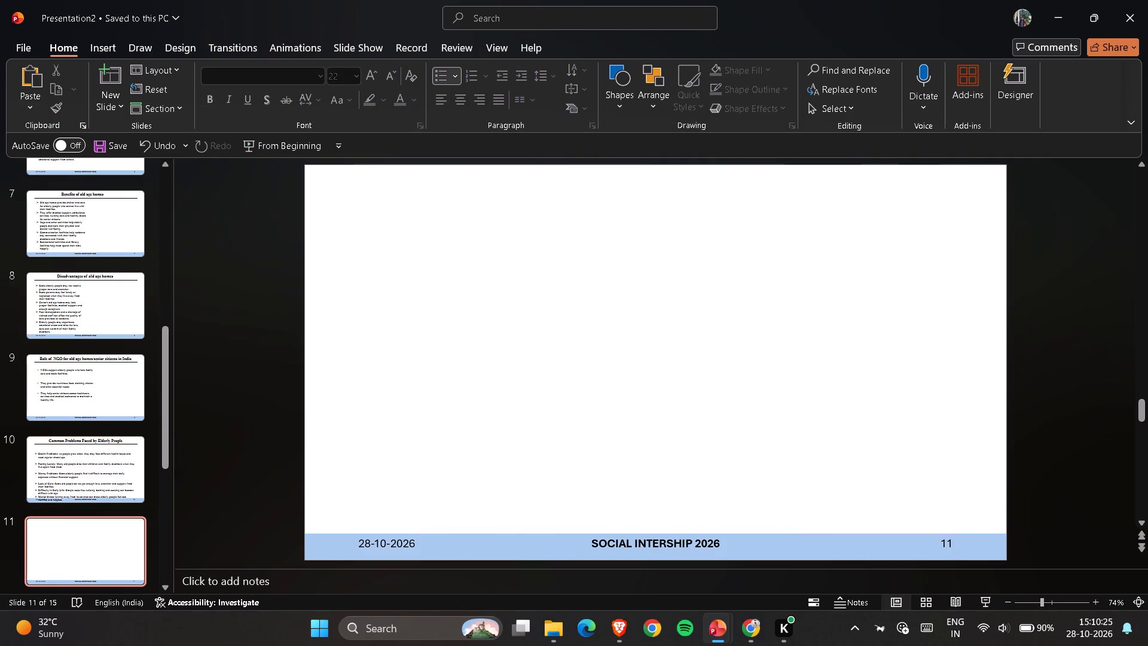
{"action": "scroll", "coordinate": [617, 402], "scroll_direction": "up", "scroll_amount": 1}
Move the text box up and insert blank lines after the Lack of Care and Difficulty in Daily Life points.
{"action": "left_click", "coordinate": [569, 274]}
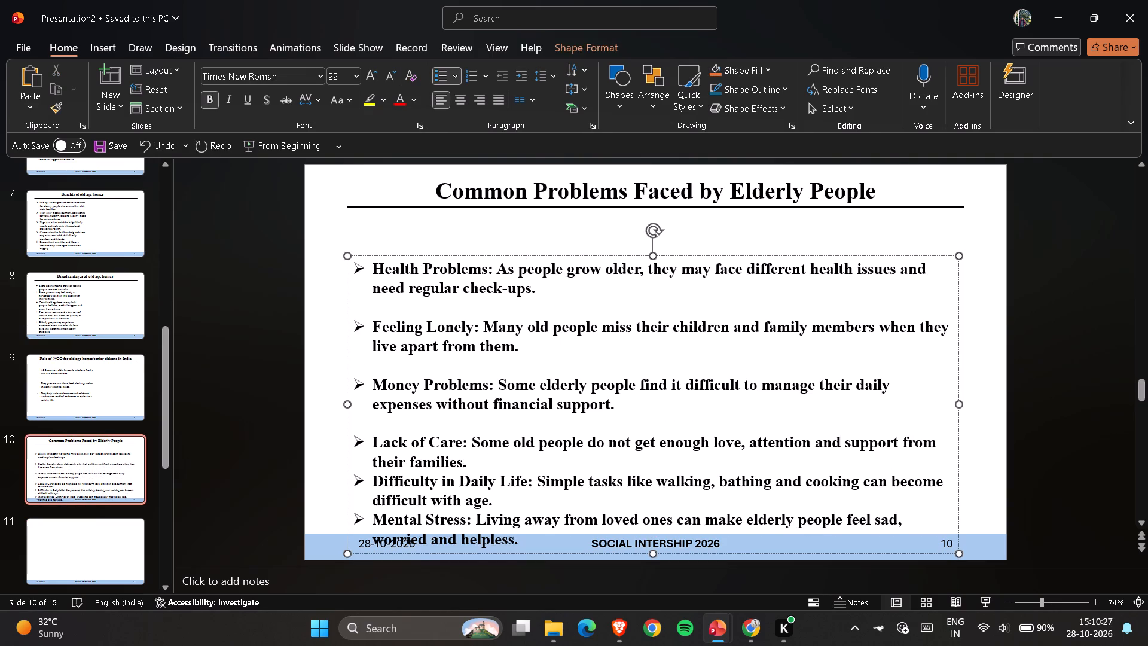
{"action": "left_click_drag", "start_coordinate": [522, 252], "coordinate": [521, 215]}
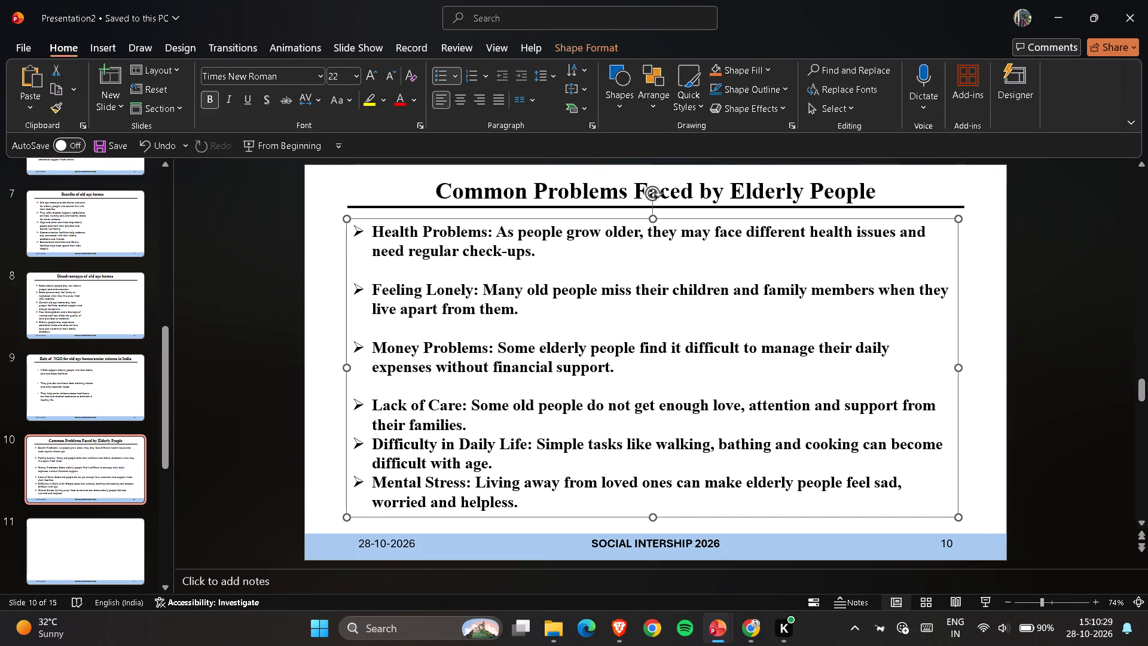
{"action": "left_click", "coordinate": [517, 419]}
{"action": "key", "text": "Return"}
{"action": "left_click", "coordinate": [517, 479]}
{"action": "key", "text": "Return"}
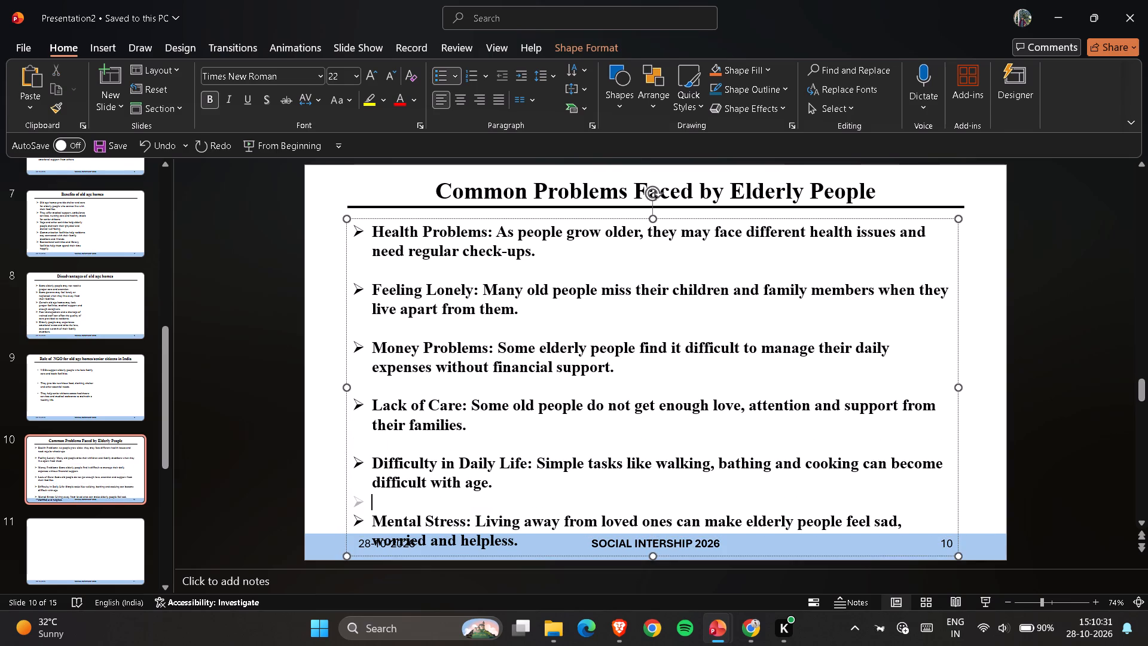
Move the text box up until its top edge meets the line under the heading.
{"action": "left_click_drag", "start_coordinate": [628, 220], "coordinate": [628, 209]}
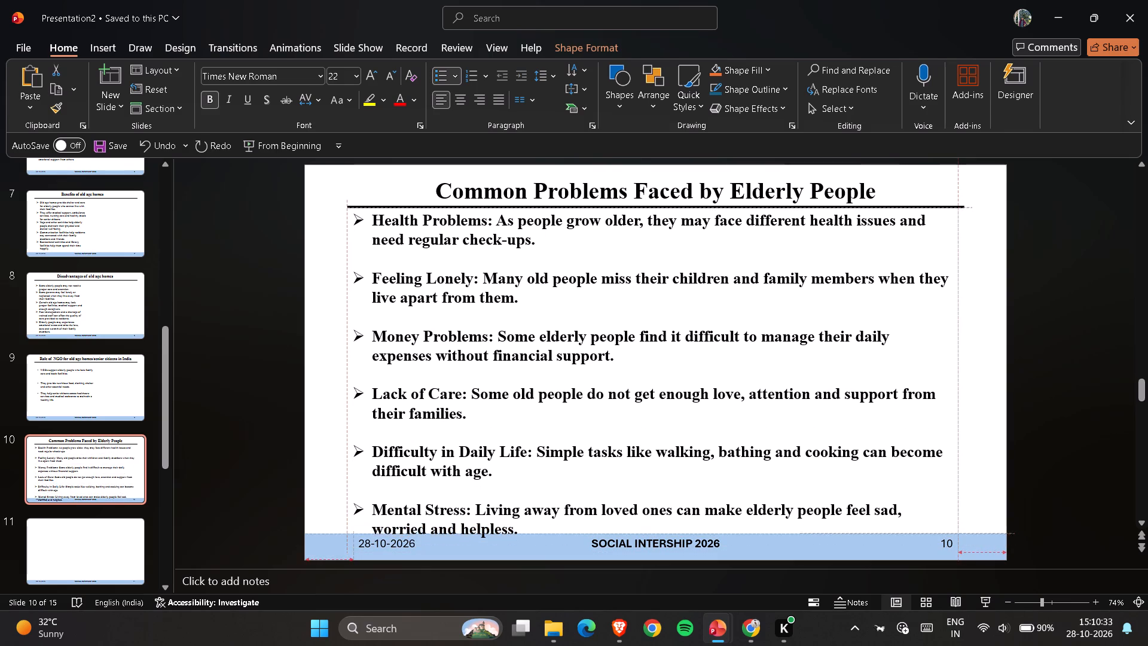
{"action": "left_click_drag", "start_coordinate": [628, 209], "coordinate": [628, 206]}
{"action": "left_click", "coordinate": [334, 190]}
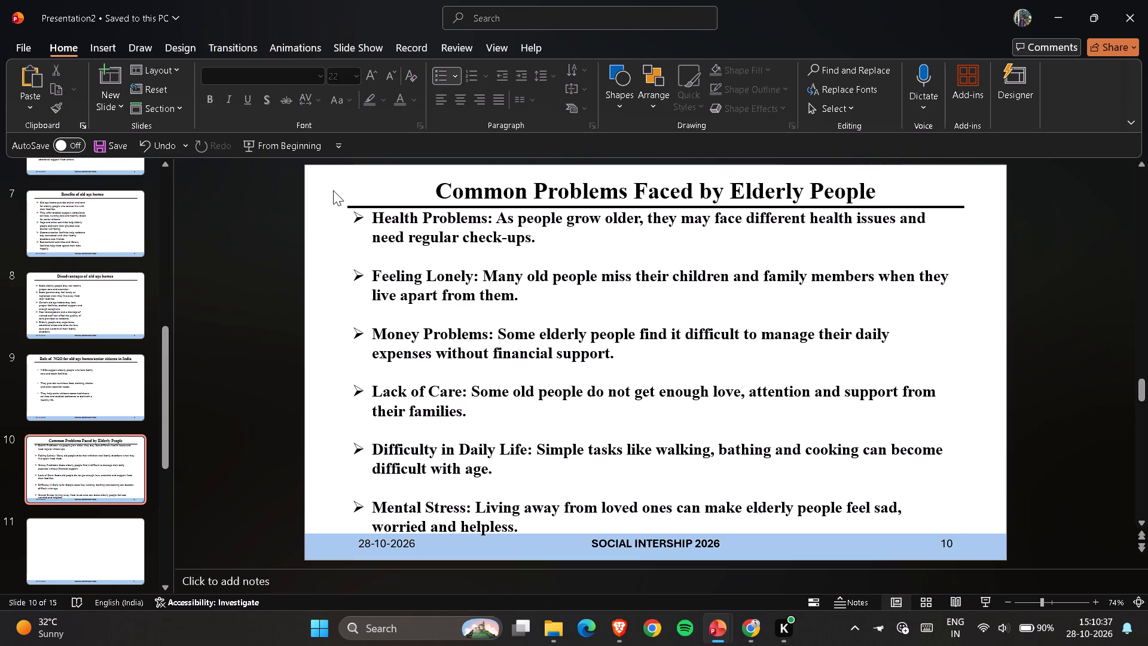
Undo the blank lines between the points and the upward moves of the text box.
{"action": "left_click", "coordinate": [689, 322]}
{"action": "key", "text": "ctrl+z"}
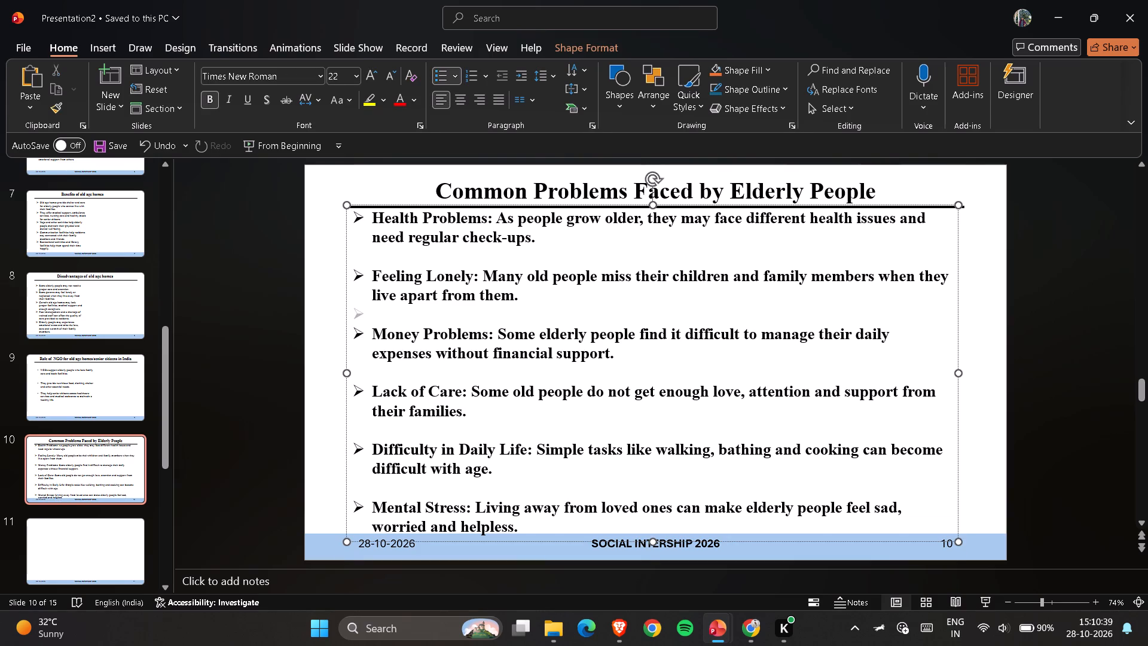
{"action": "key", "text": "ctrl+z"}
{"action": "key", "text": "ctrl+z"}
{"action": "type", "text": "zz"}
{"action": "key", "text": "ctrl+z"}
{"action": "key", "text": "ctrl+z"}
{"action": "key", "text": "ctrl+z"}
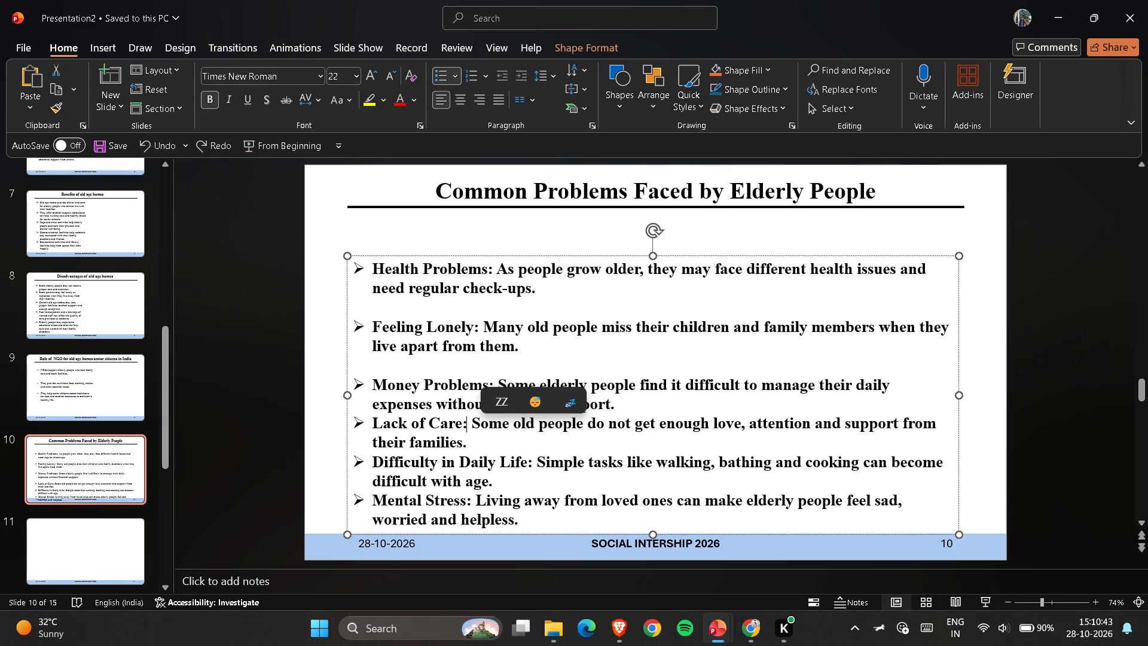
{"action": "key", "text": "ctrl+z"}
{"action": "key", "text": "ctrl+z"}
Move the bullet text box up to just below the heading line and narrow it slightly to fit within the line.
{"action": "left_click", "coordinate": [458, 207]}
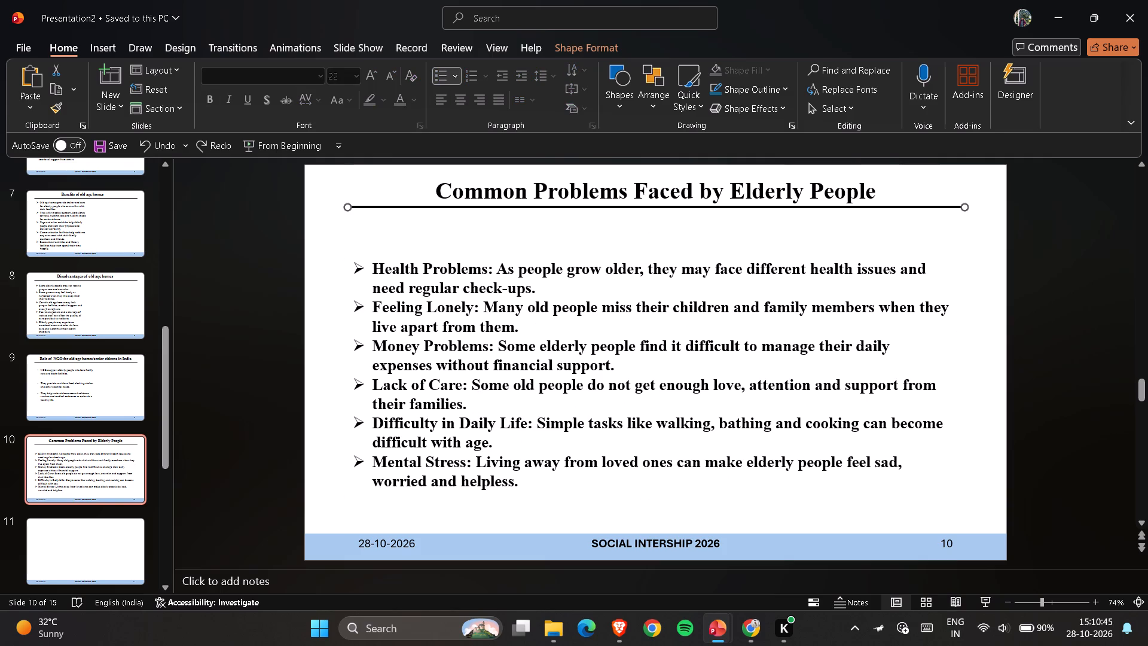
{"action": "left_click", "coordinate": [386, 257]}
{"action": "left_click_drag", "start_coordinate": [374, 251], "coordinate": [374, 224]}
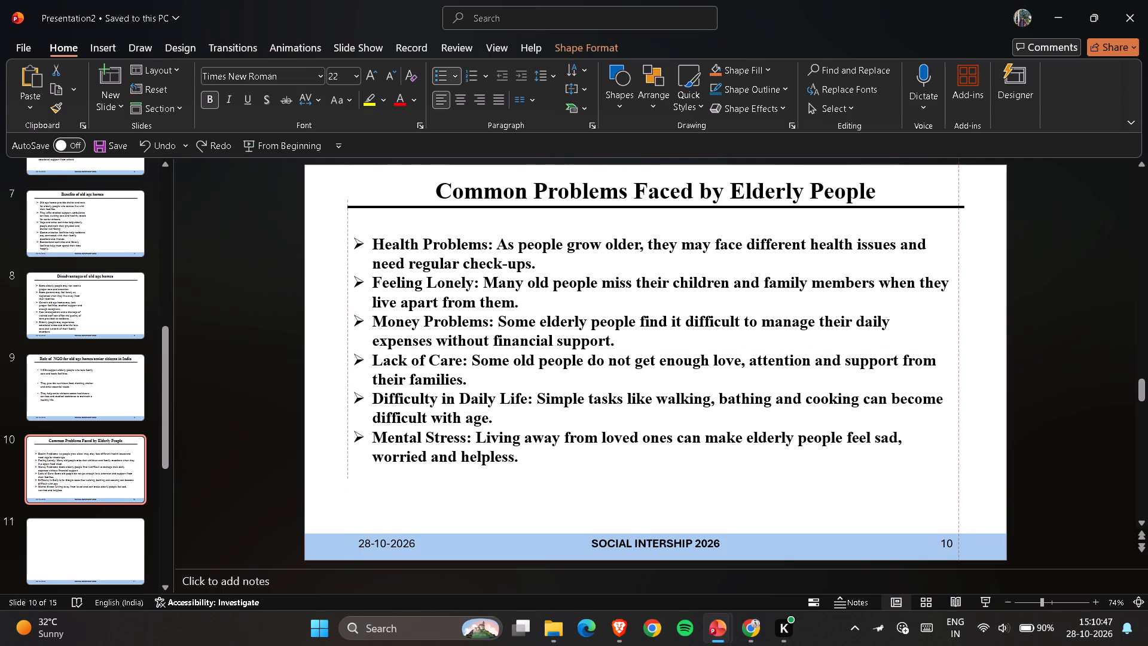
{"action": "left_click_drag", "start_coordinate": [374, 224], "coordinate": [382, 226]}
{"action": "left_click_drag", "start_coordinate": [963, 354], "coordinate": [954, 354]}
{"action": "left_click", "coordinate": [983, 340]}
Set the before-text indentation of all six points to 1.1 cm, keeping 0 pt spacing before and single line spacing.
{"action": "left_click", "coordinate": [728, 336]}
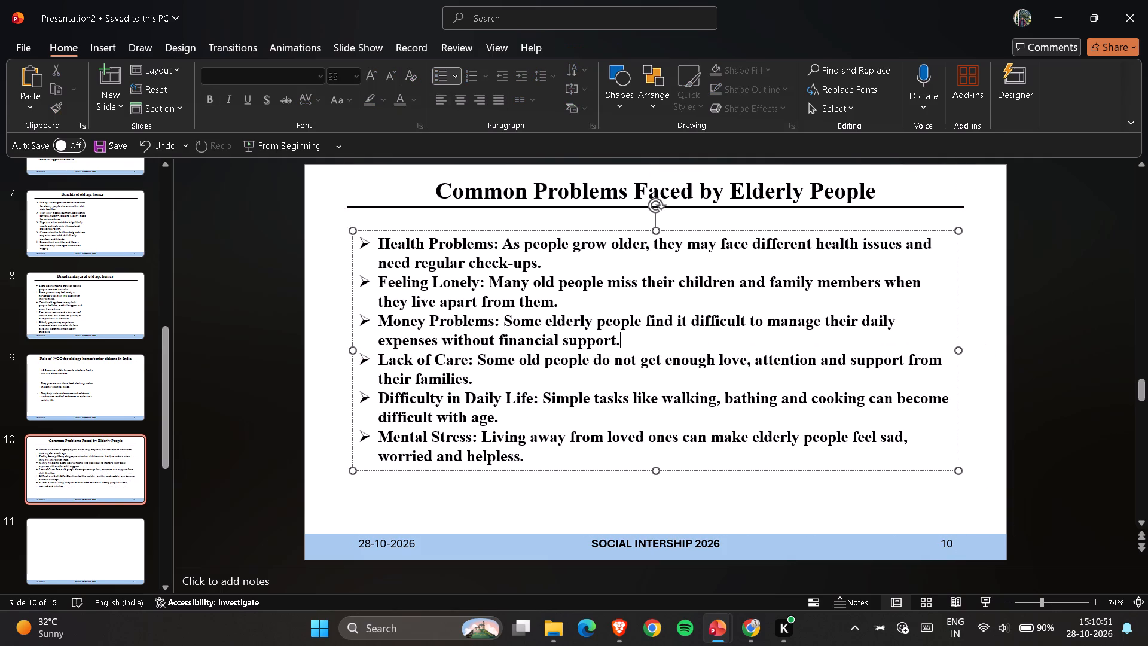
{"action": "key", "text": "ctrl+a"}
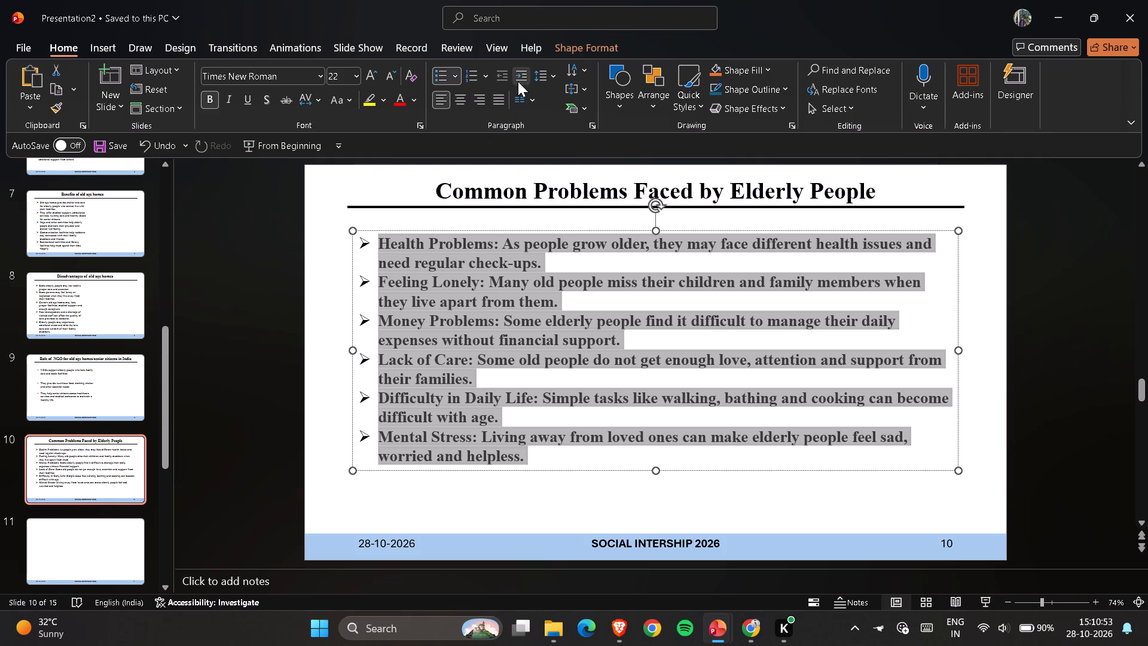
{"action": "left_click", "coordinate": [556, 78]}
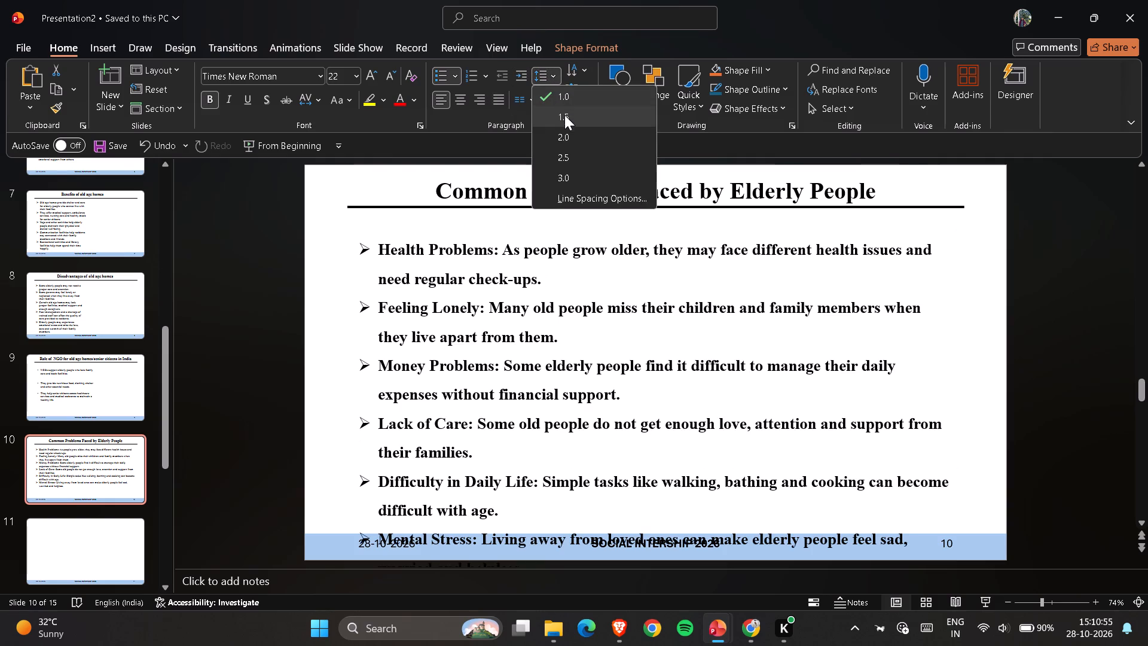
{"action": "left_click", "coordinate": [582, 197]}
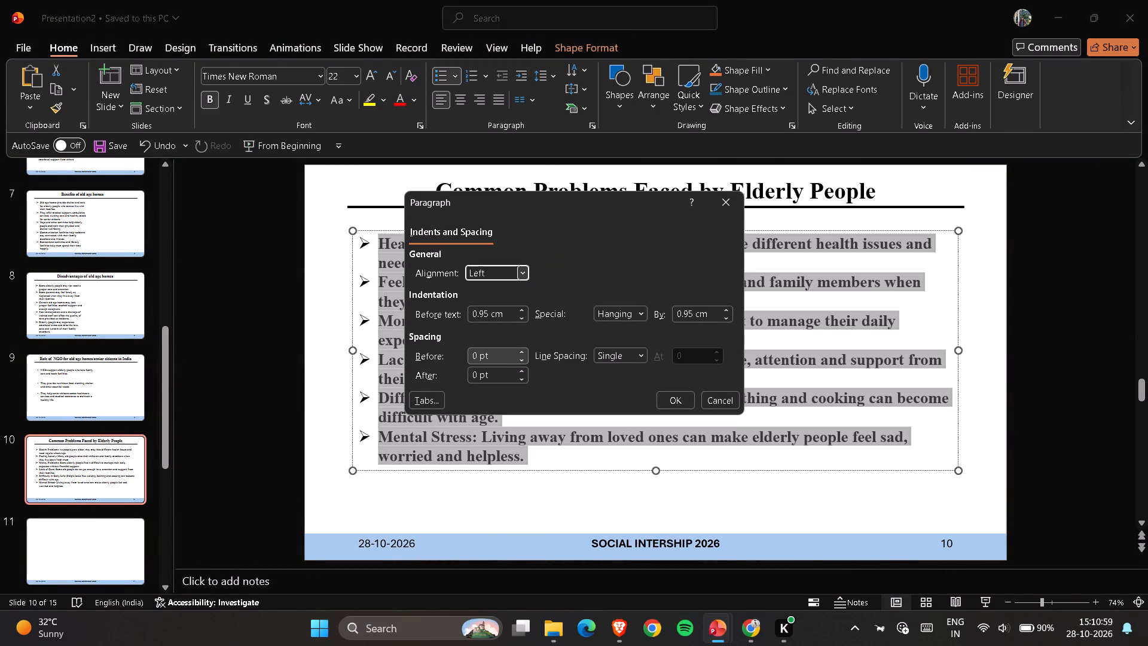
{"action": "left_click", "coordinate": [523, 360]}
{"action": "double_click", "coordinate": [523, 360]}
{"action": "double_click", "coordinate": [523, 351]}
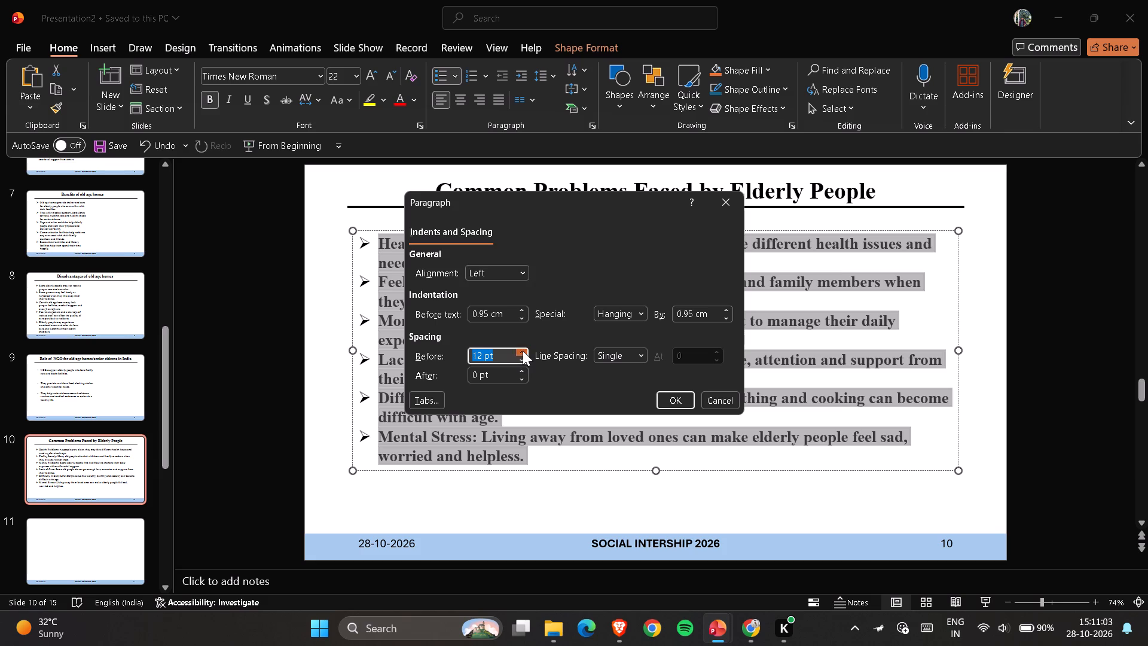
{"action": "double_click", "coordinate": [523, 358]}
{"action": "left_click", "coordinate": [523, 364]}
{"action": "left_click", "coordinate": [523, 307]}
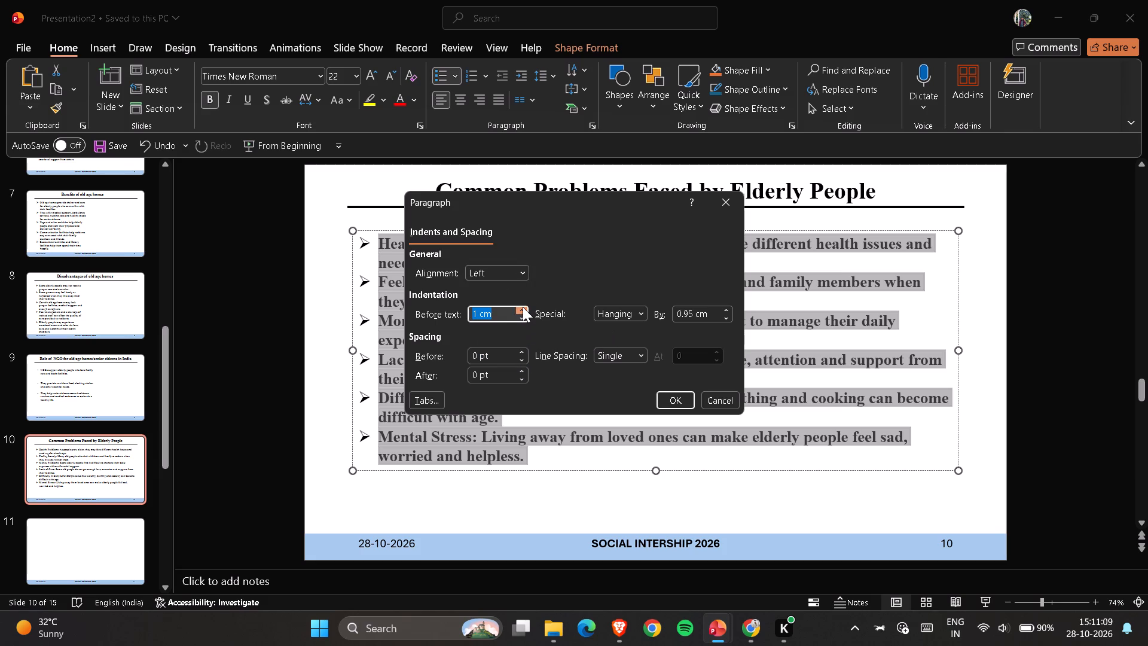
{"action": "left_click", "coordinate": [523, 307]}
{"action": "left_click", "coordinate": [521, 308]}
{"action": "left_click", "coordinate": [677, 397]}
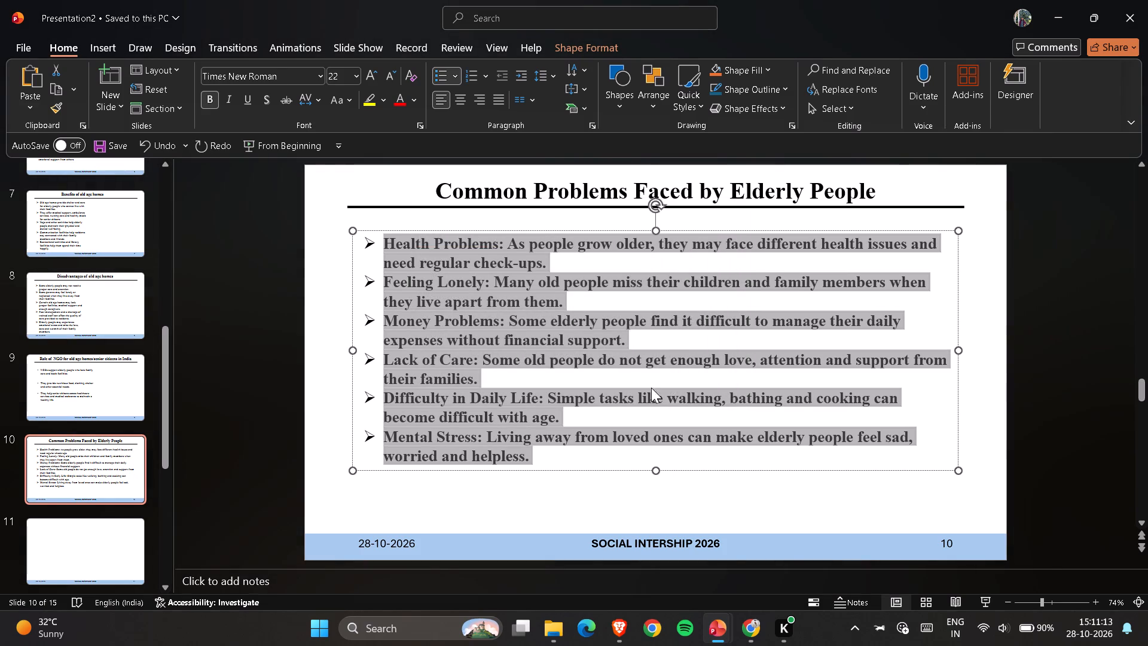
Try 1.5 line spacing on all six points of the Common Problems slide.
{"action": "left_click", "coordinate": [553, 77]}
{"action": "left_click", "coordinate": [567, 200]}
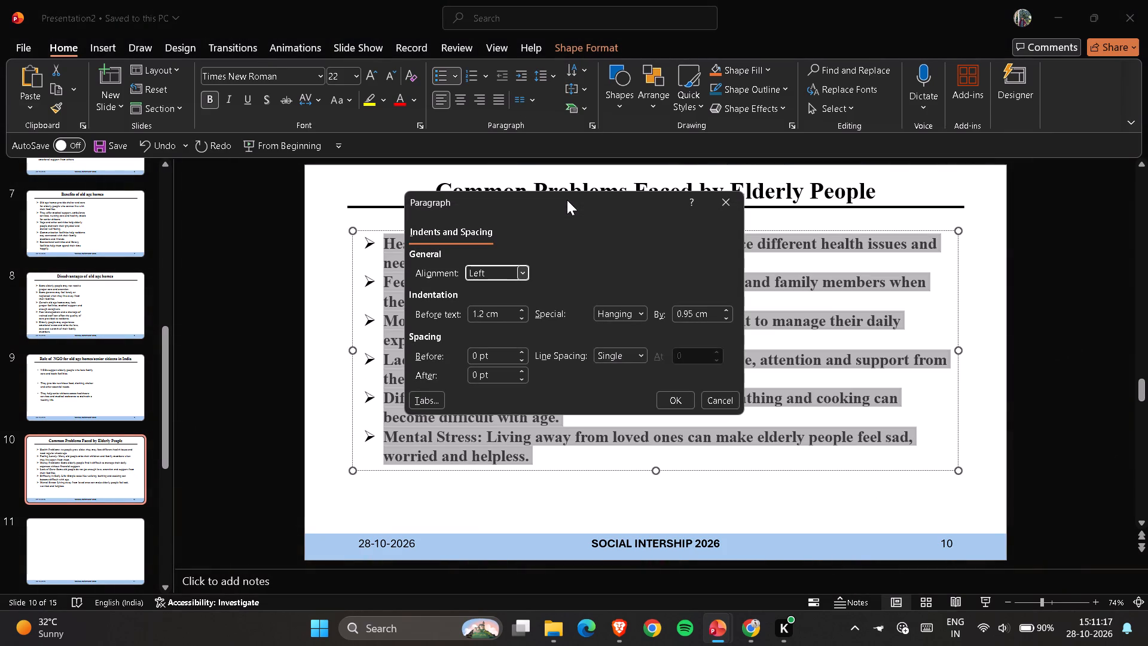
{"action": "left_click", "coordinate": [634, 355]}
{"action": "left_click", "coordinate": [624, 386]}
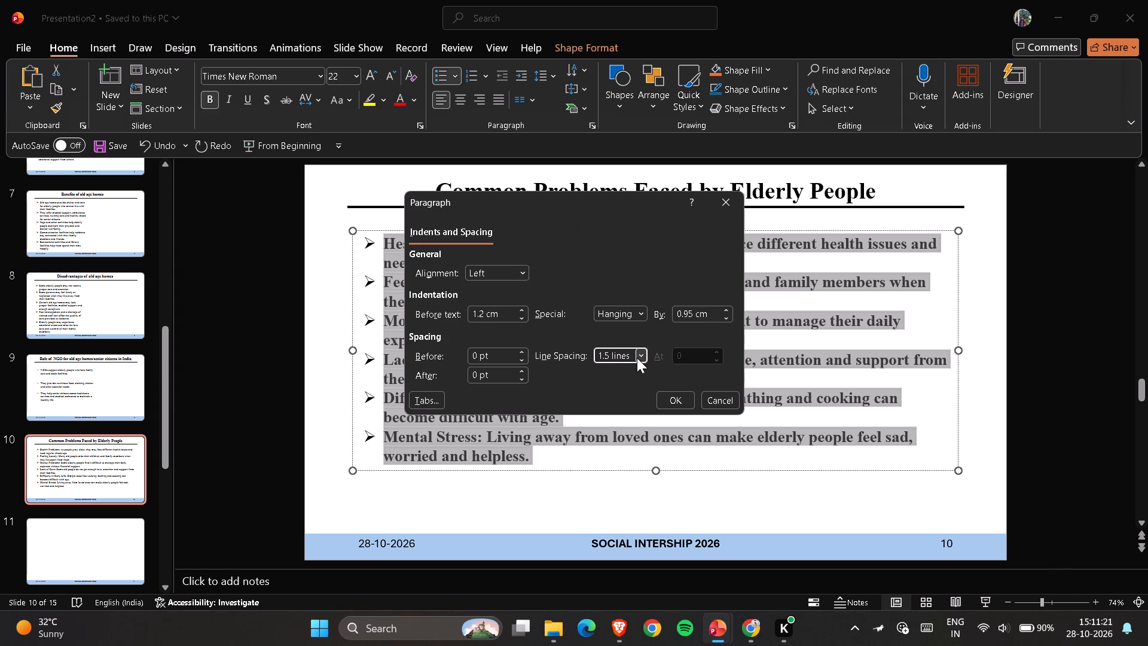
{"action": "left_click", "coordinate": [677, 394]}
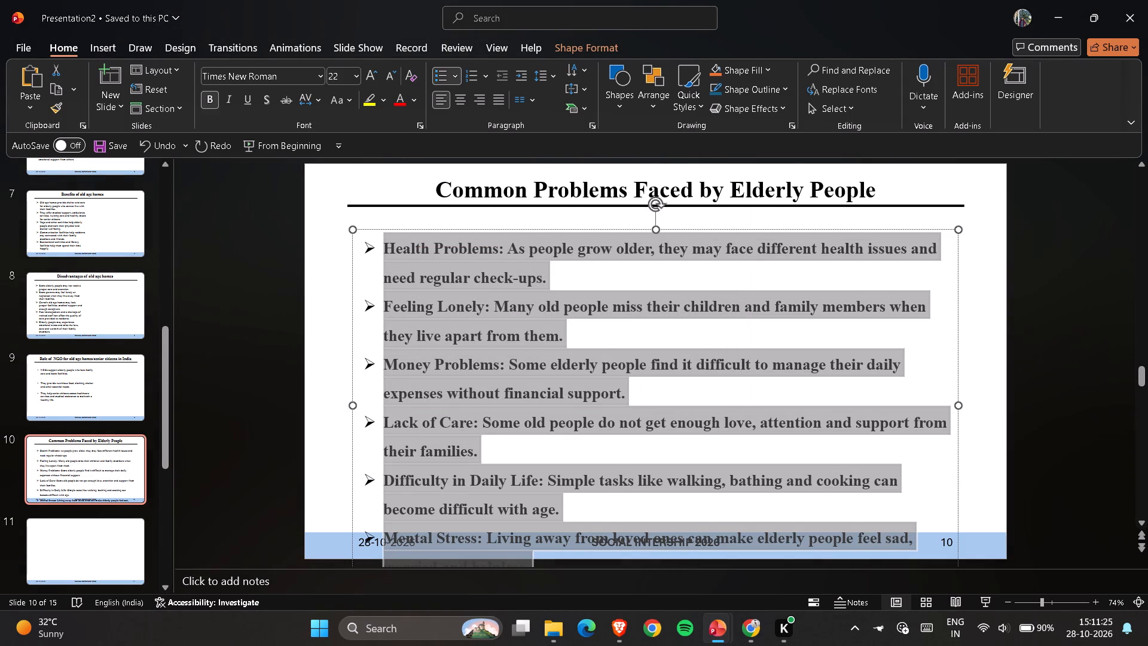
Undo the 1.5 line spacing and the last indentation change on the six points.
{"action": "key", "text": "ctrl+z"}
{"action": "key", "text": "ctrl+z"}
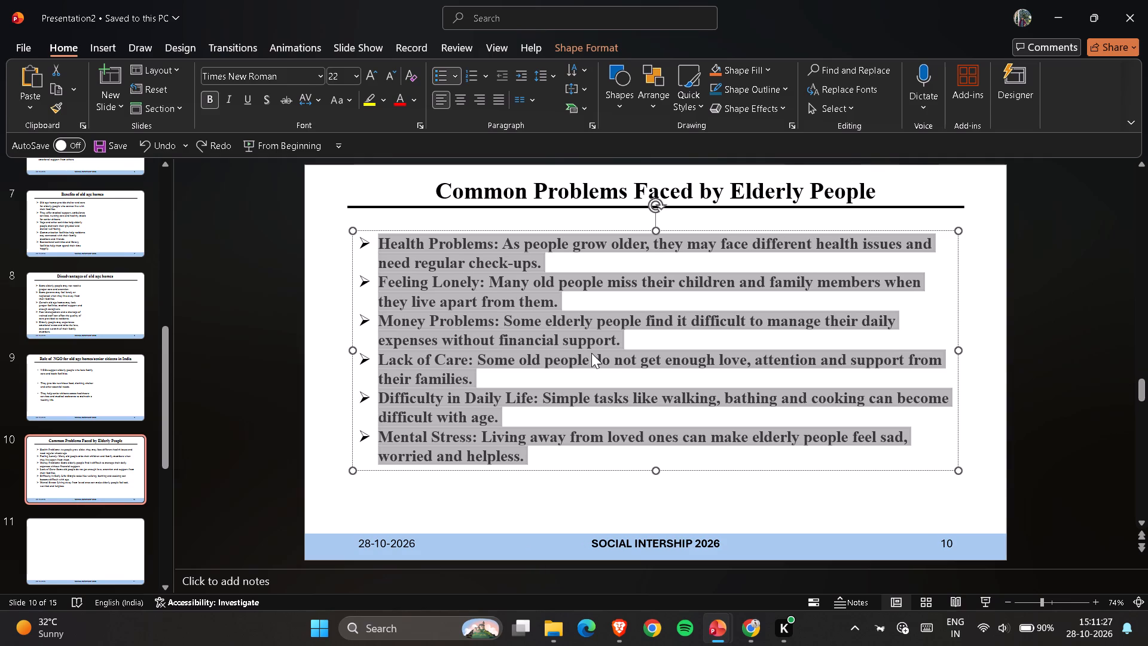
{"action": "left_click", "coordinate": [572, 431]}
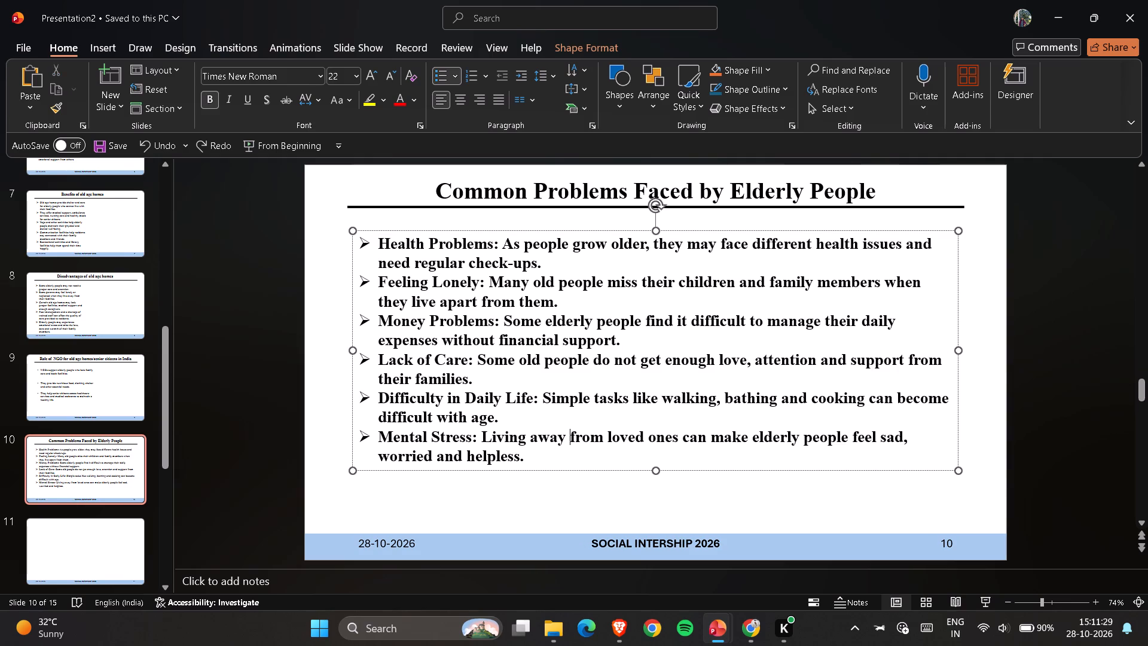
{"action": "left_click", "coordinate": [541, 492]}
Narrow the bullet text box slightly from its right side so that "from" wraps to the second line of Lack of Care.
{"action": "left_click", "coordinate": [581, 420]}
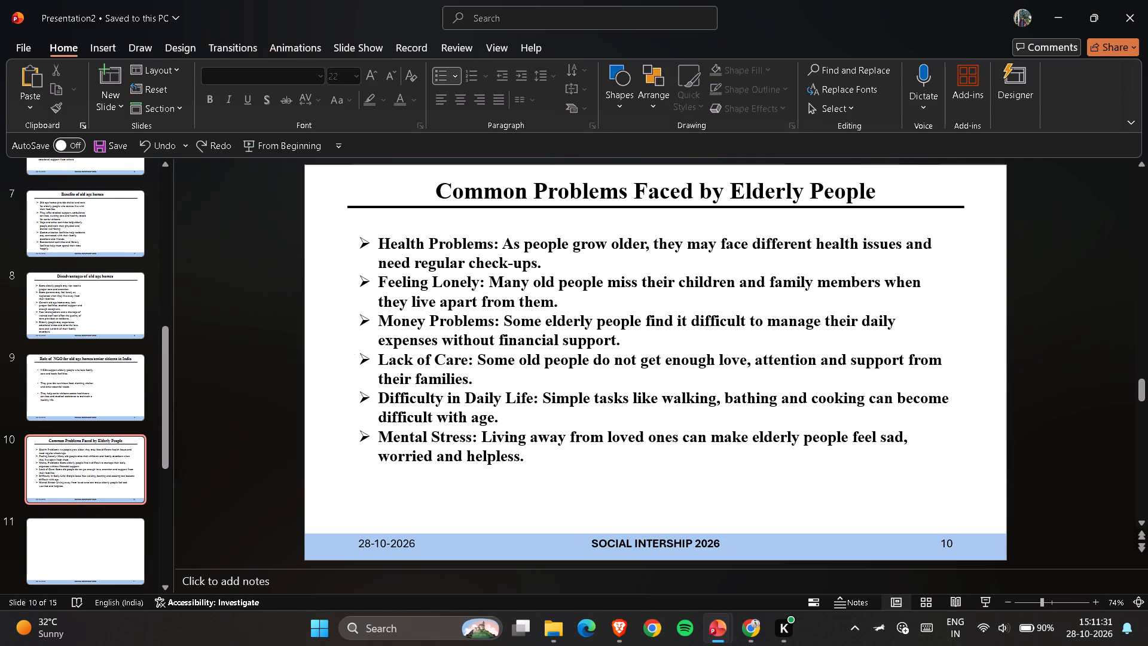
{"action": "left_click_drag", "start_coordinate": [959, 349], "coordinate": [947, 354]}
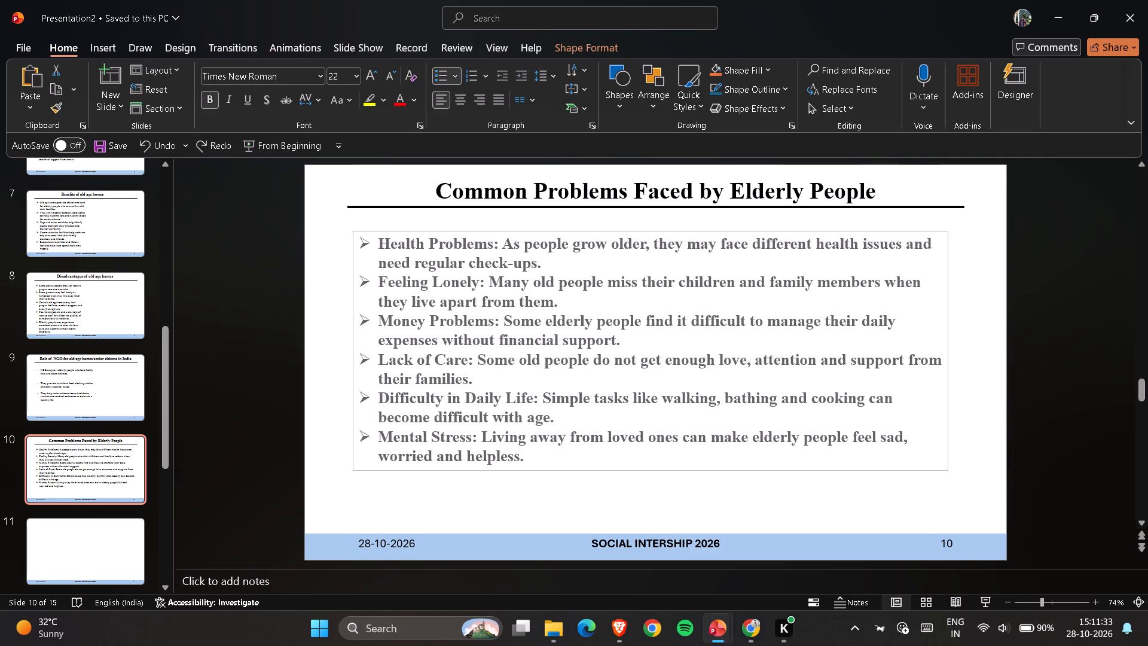
{"action": "left_click_drag", "start_coordinate": [947, 354], "coordinate": [944, 355]}
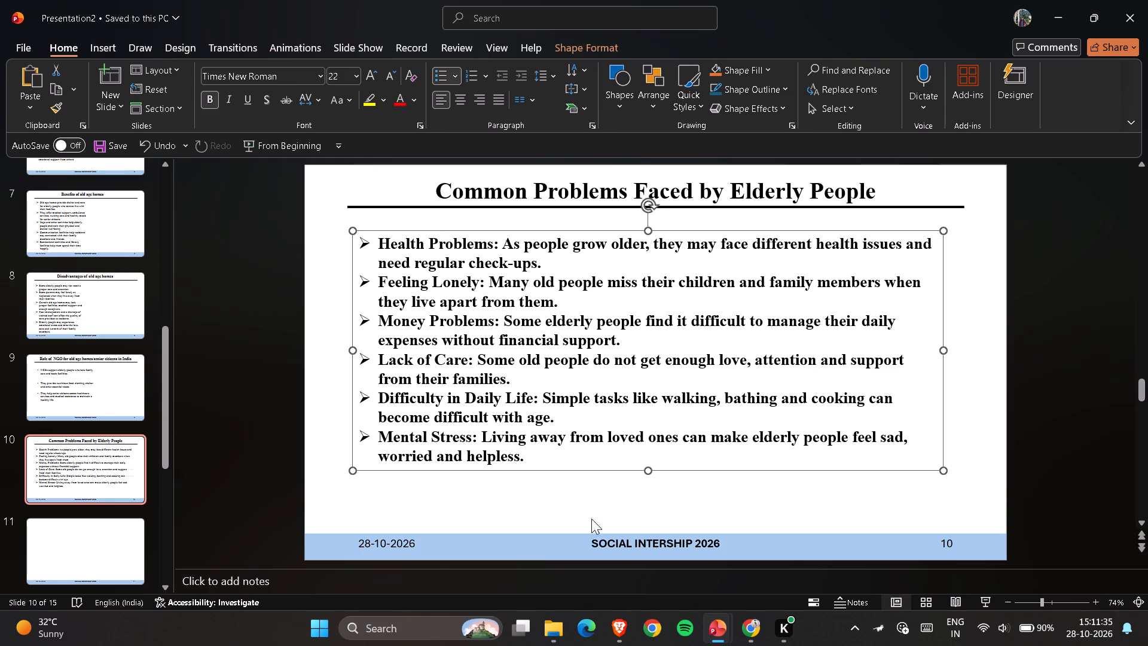
{"action": "left_click", "coordinate": [582, 508]}
Move the bullet text box slightly down from the heading line, keeping its horizontal position.
{"action": "left_click", "coordinate": [491, 374]}
{"action": "left_click", "coordinate": [487, 366]}
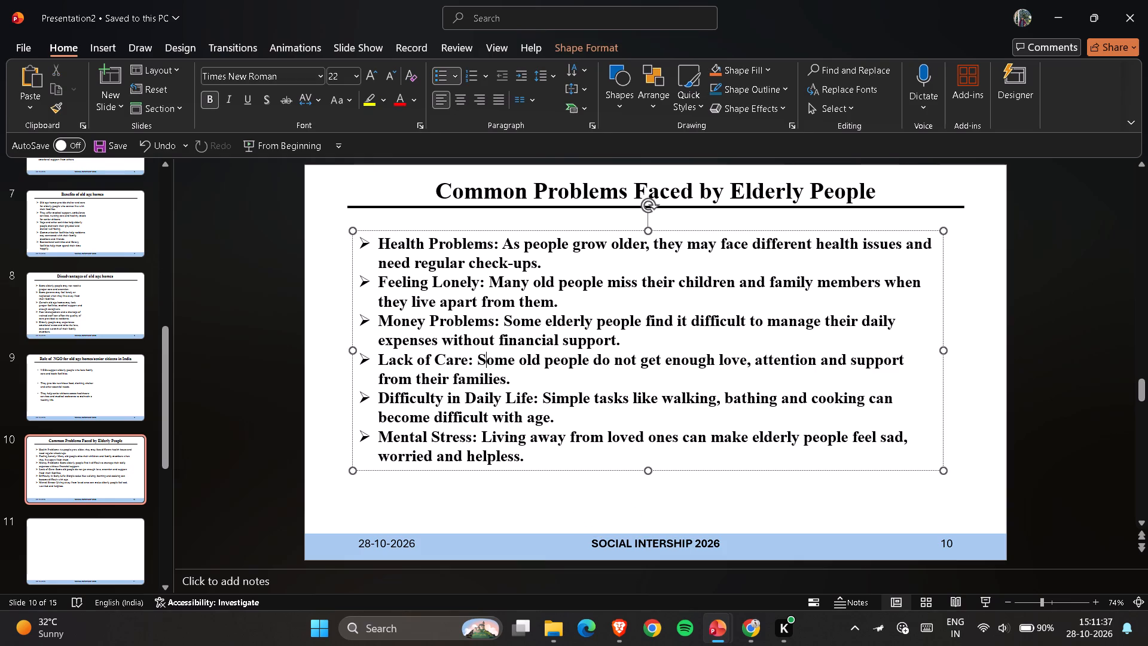
{"action": "left_click_drag", "start_coordinate": [390, 467], "coordinate": [394, 473]}
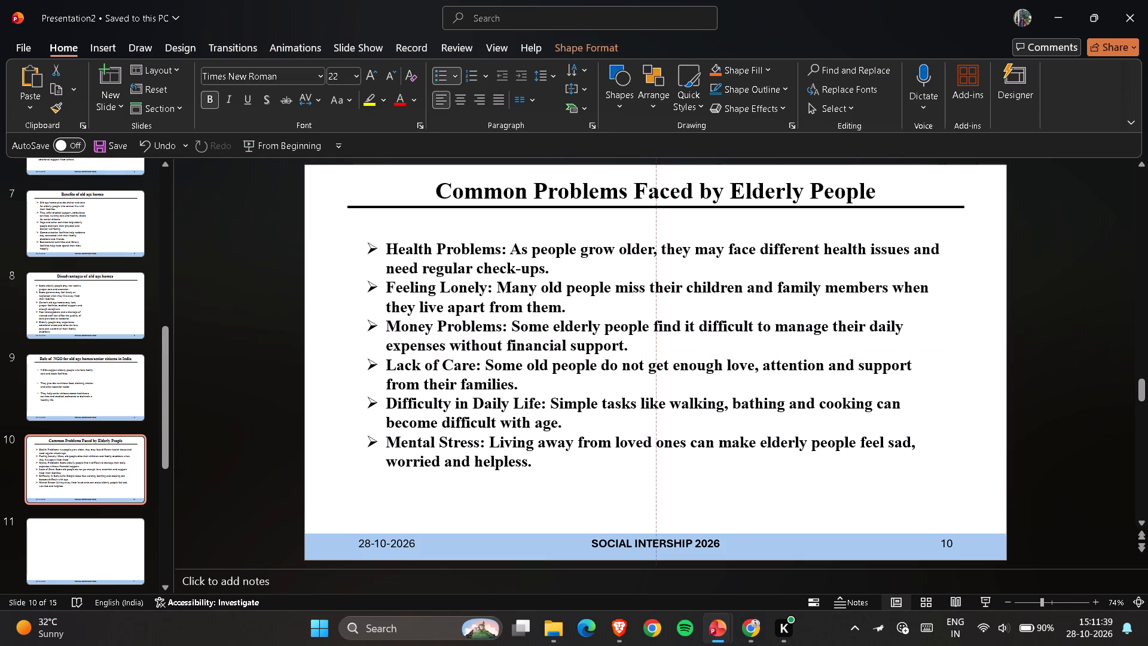
{"action": "left_click_drag", "start_coordinate": [394, 473], "coordinate": [391, 474]}
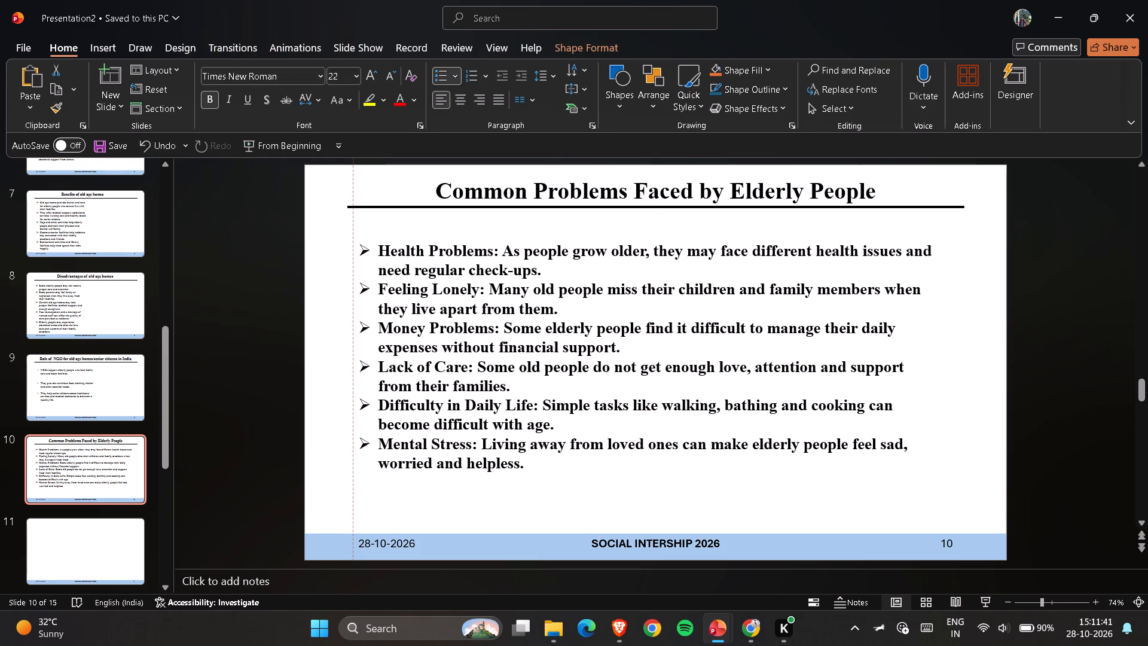
{"action": "left_click_drag", "start_coordinate": [391, 474], "coordinate": [391, 479]}
{"action": "left_click", "coordinate": [459, 500]}
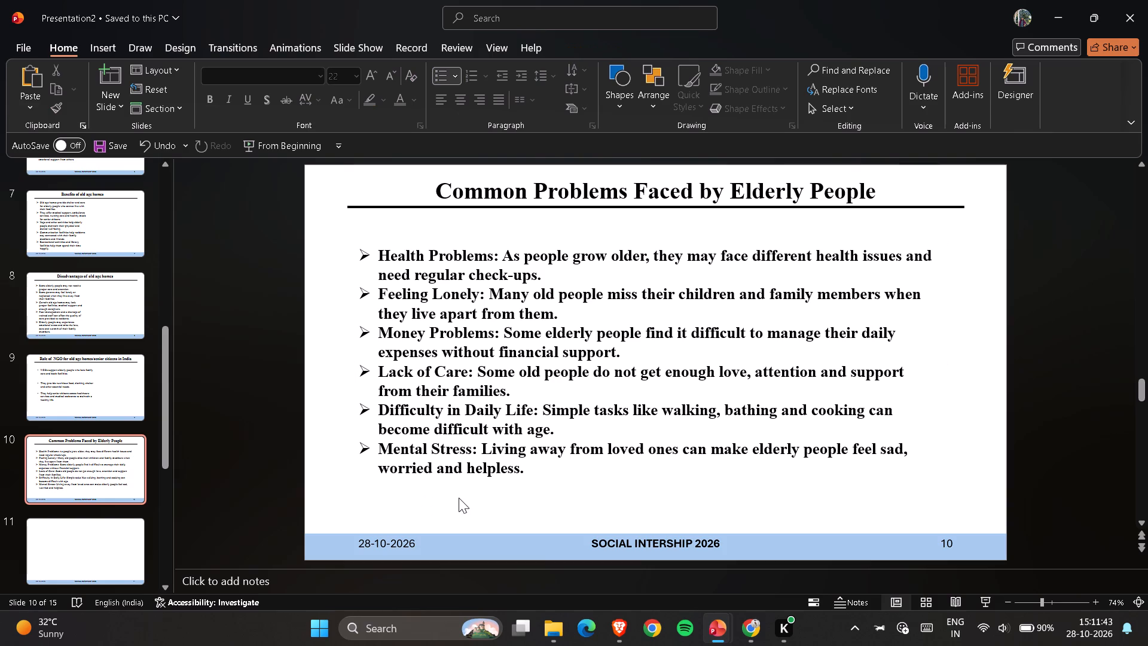
Check the contents slide for the topic after Common Problems, and examine the matching Solution slide in SOCIAL INTERNSHIP 2026.
{"action": "left_click", "coordinate": [137, 532]}
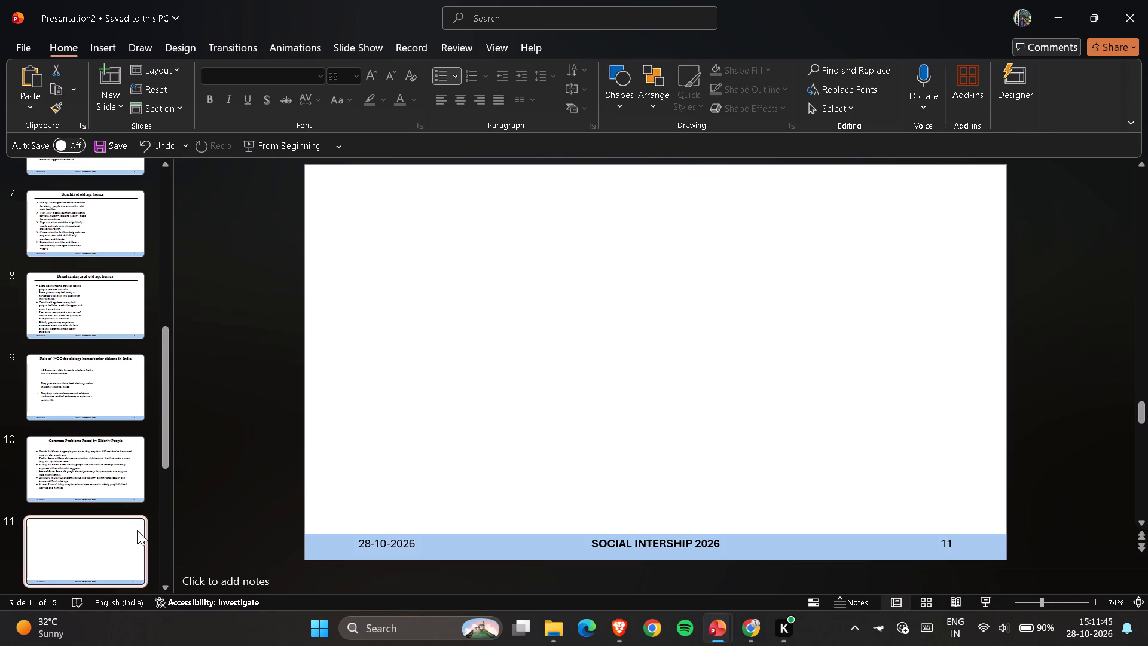
{"action": "scroll", "coordinate": [135, 517], "scroll_direction": "down", "scroll_amount": 1}
{"action": "scroll", "coordinate": [78, 336], "scroll_direction": "up", "scroll_amount": 4}
{"action": "scroll", "coordinate": [69, 227], "scroll_direction": "up", "scroll_amount": 3}
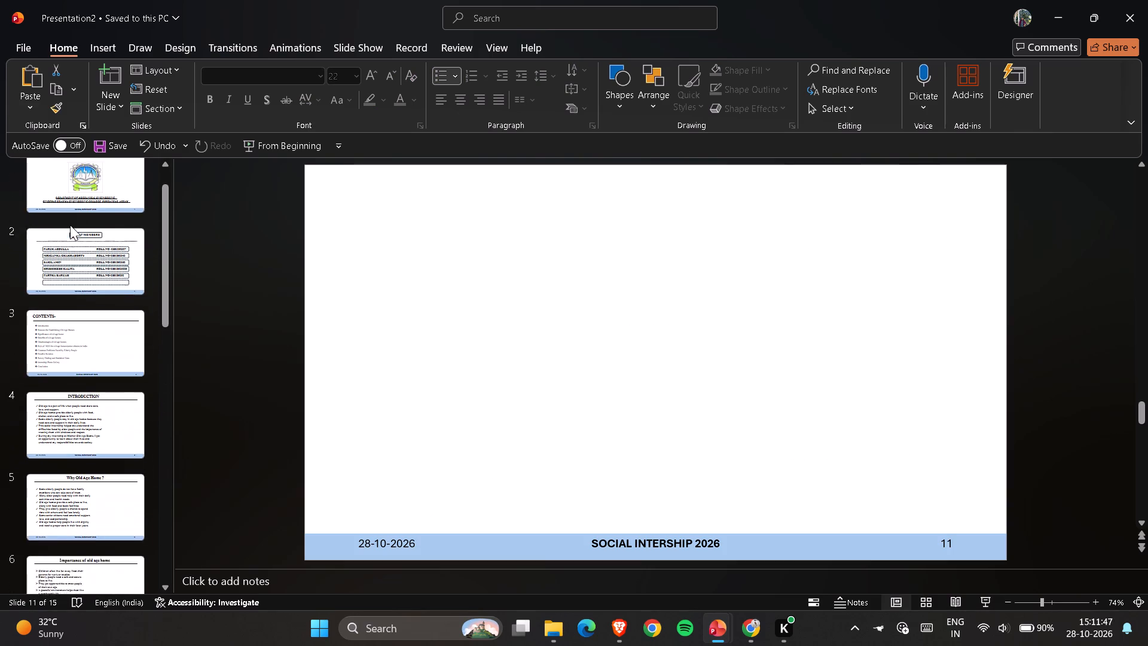
{"action": "left_click", "coordinate": [87, 365]}
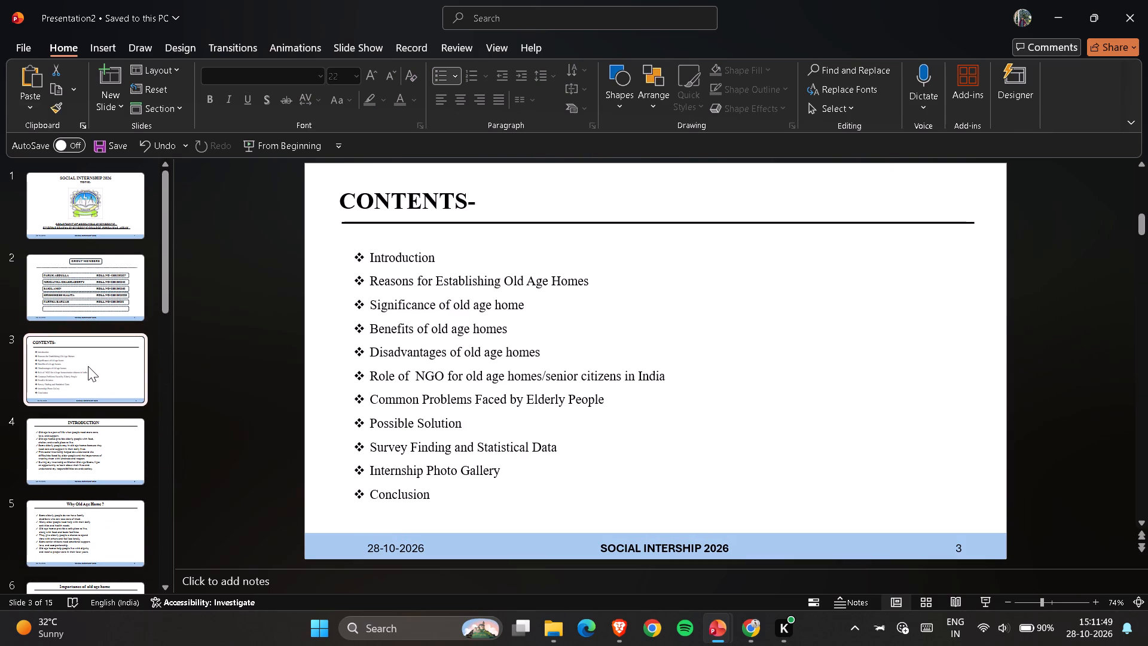
{"action": "scroll", "coordinate": [88, 366], "scroll_direction": "down", "scroll_amount": 10}
{"action": "scroll", "coordinate": [96, 380], "scroll_direction": "up", "scroll_amount": 1}
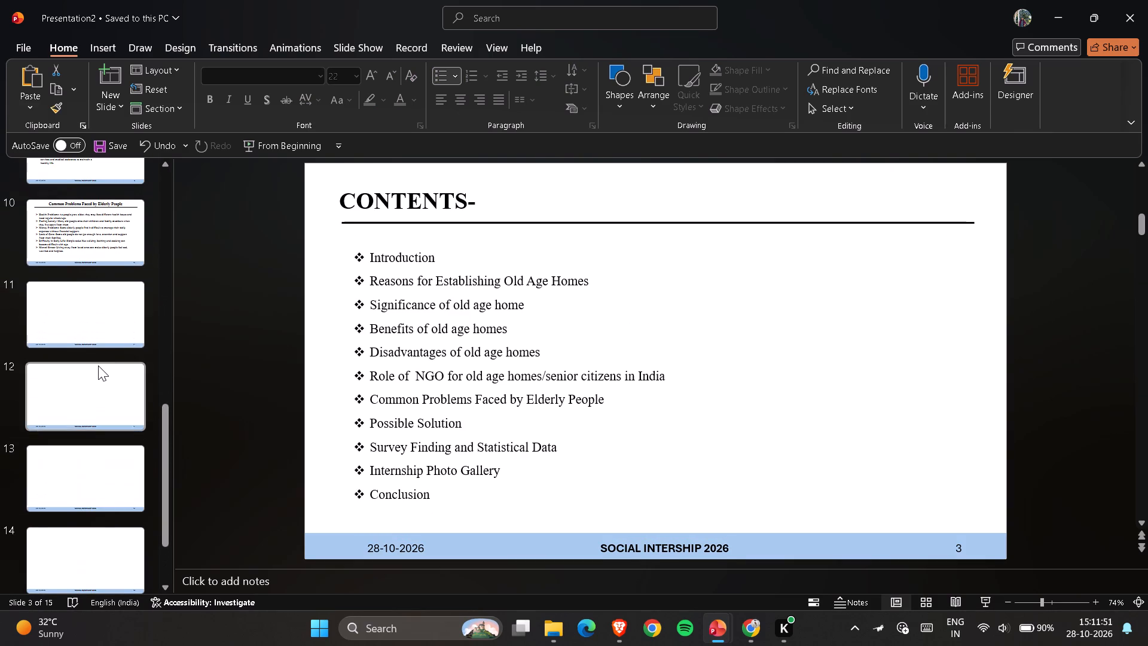
{"action": "left_click", "coordinate": [98, 326]}
{"action": "left_click", "coordinate": [773, 565]}
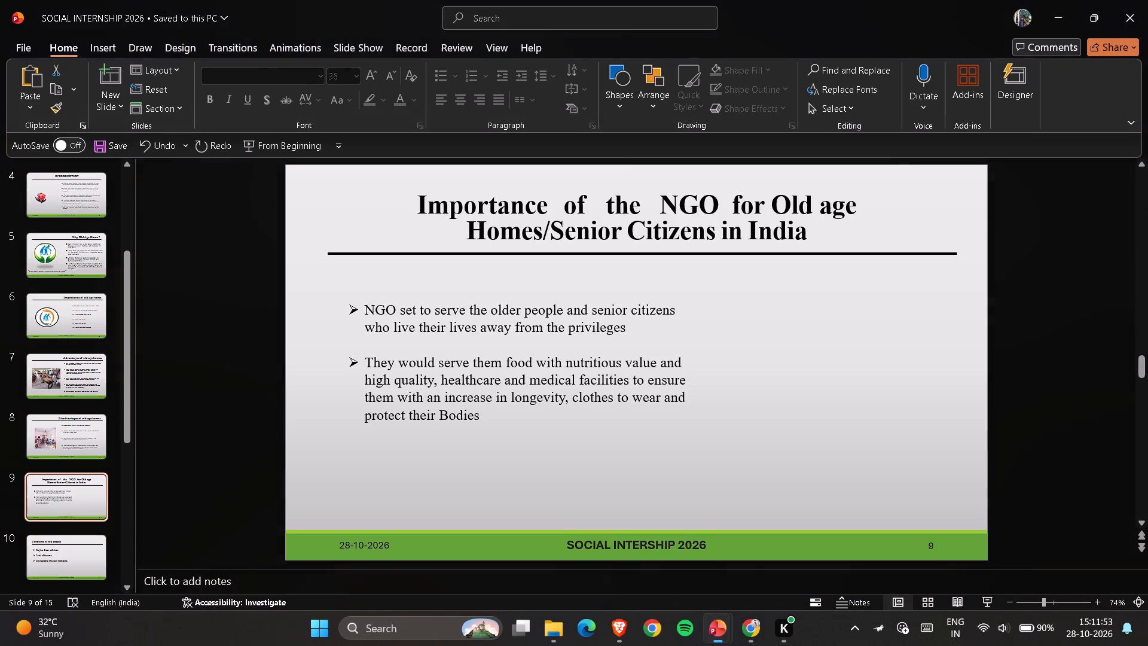
{"action": "scroll", "coordinate": [676, 480], "scroll_direction": "down", "scroll_amount": 1}
{"action": "scroll", "coordinate": [526, 270], "scroll_direction": "down", "scroll_amount": 1}
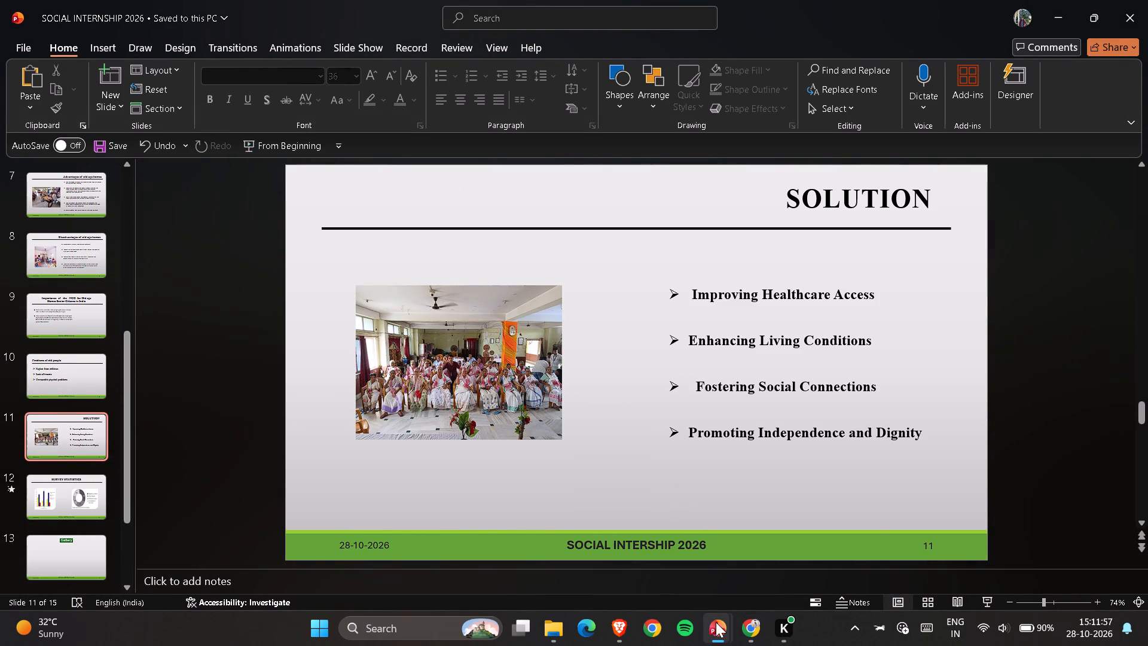
In Presentation2, copy "Possible Solution" from the contents slide onto blank slide 11 and remove its bullet.
{"action": "left_click", "coordinate": [683, 569]}
{"action": "scroll", "coordinate": [143, 316], "scroll_direction": "up", "scroll_amount": 10}
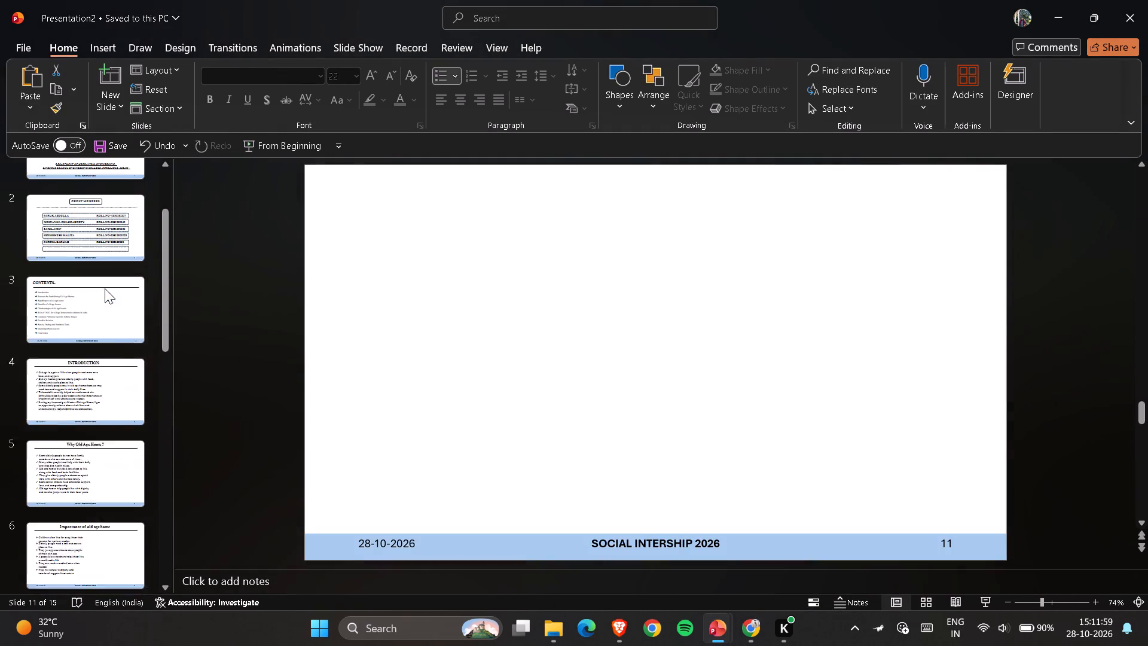
{"action": "left_click", "coordinate": [98, 351]}
{"action": "left_click_drag", "start_coordinate": [461, 420], "coordinate": [380, 423]}
{"action": "right_click", "coordinate": [380, 423]}
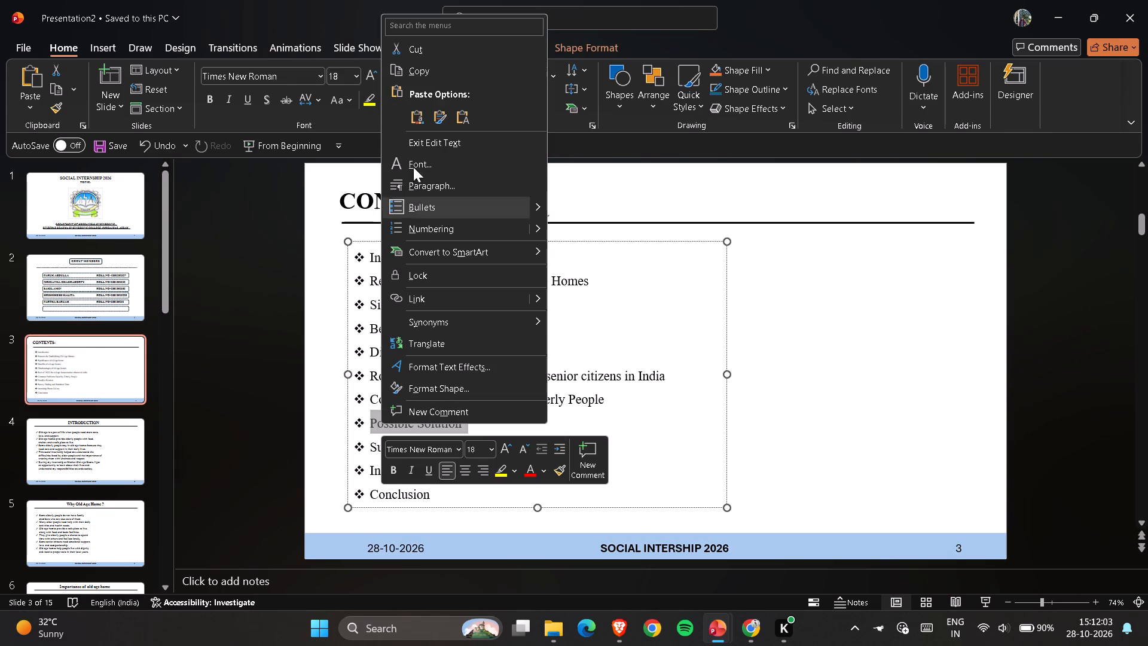
{"action": "left_click", "coordinate": [416, 70]}
{"action": "scroll", "coordinate": [100, 479], "scroll_direction": "down", "scroll_amount": 6}
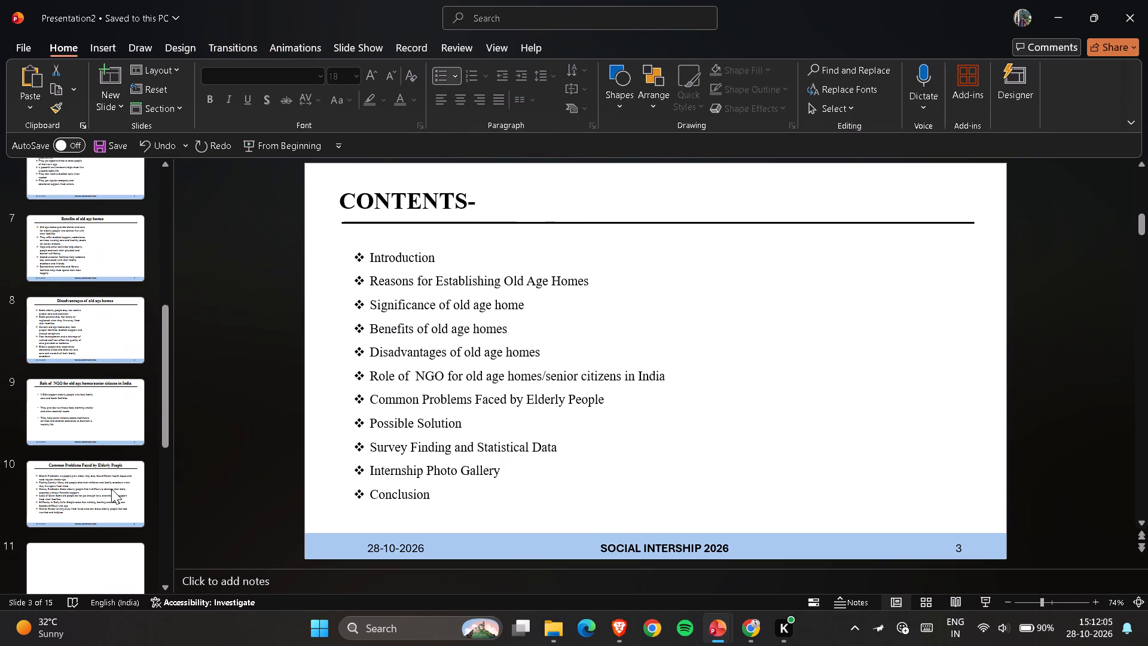
{"action": "left_click", "coordinate": [112, 533]}
{"action": "right_click", "coordinate": [535, 446]}
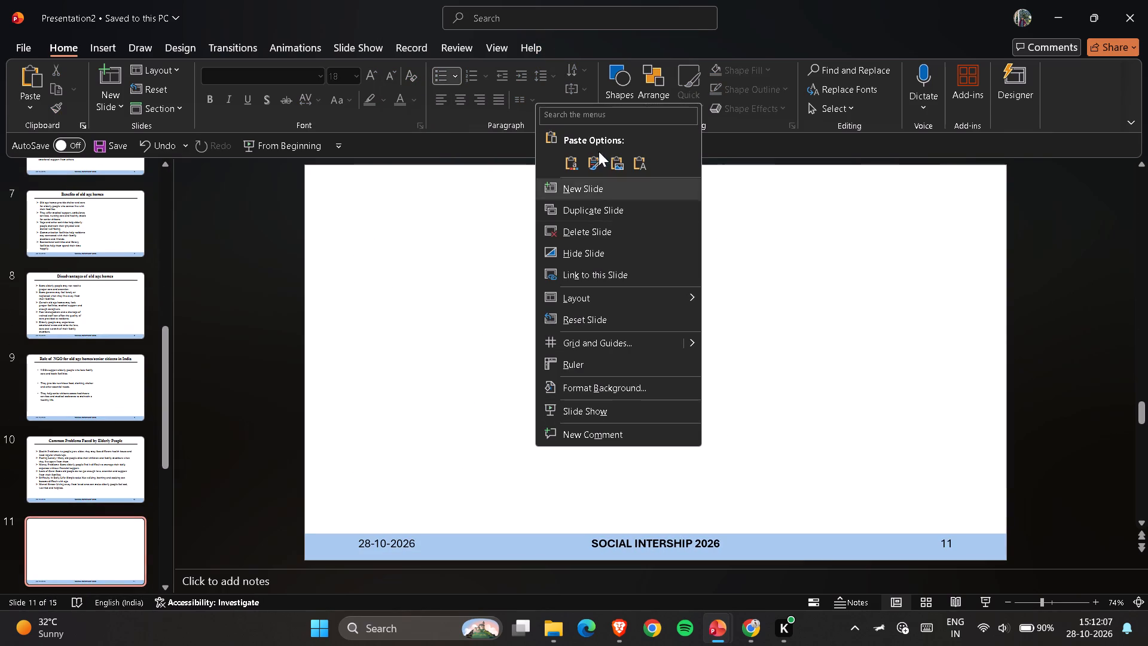
{"action": "left_click", "coordinate": [574, 164]}
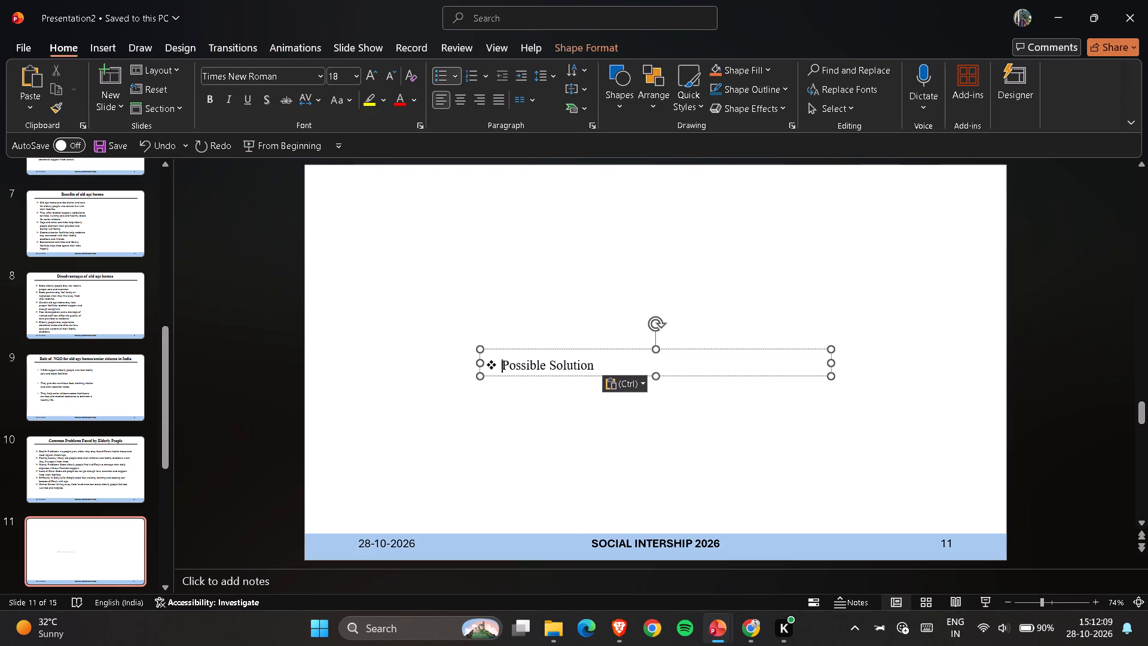
{"action": "key", "text": "BackSpace"}
{"action": "key", "text": "BackSpace"}
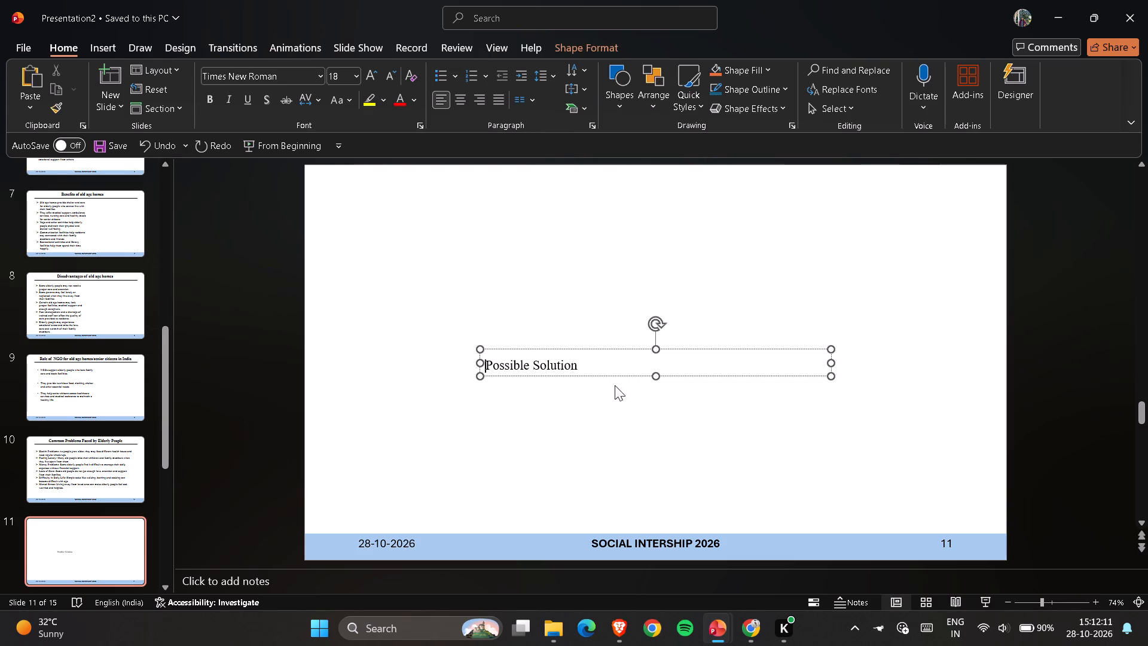
Format the "Possible Solution" heading as 32 pt, bold and centred.
{"action": "left_click", "coordinate": [686, 363]}
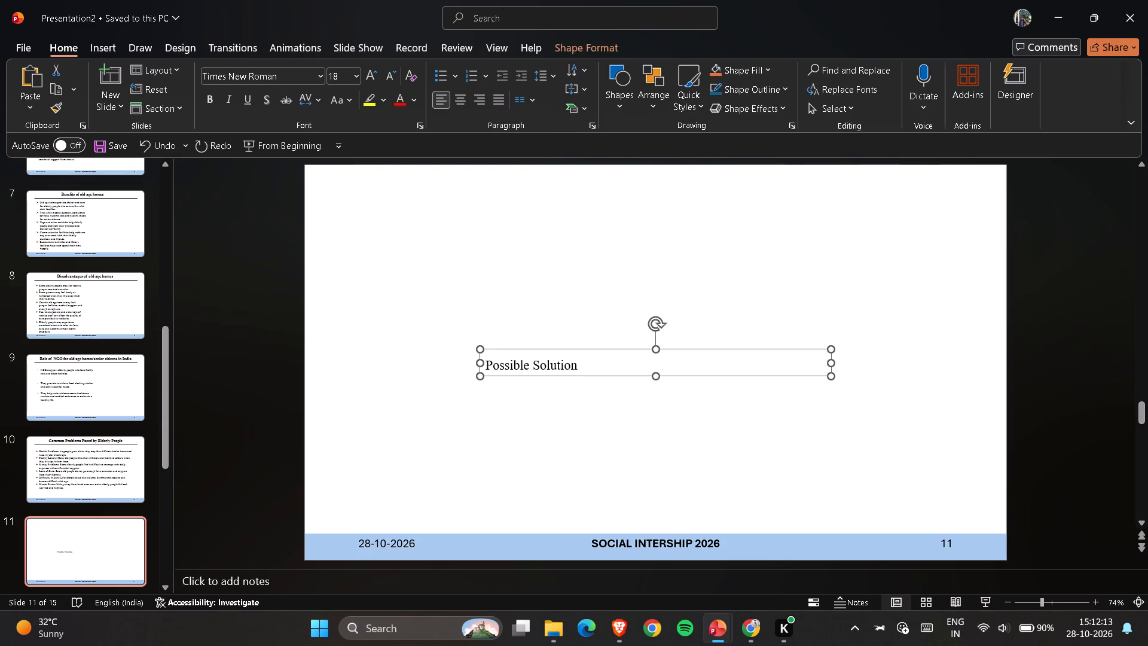
{"action": "key", "text": "ctrl+a"}
{"action": "left_click", "coordinate": [582, 351]}
{"action": "left_click", "coordinate": [586, 367]}
{"action": "left_click", "coordinate": [573, 354]}
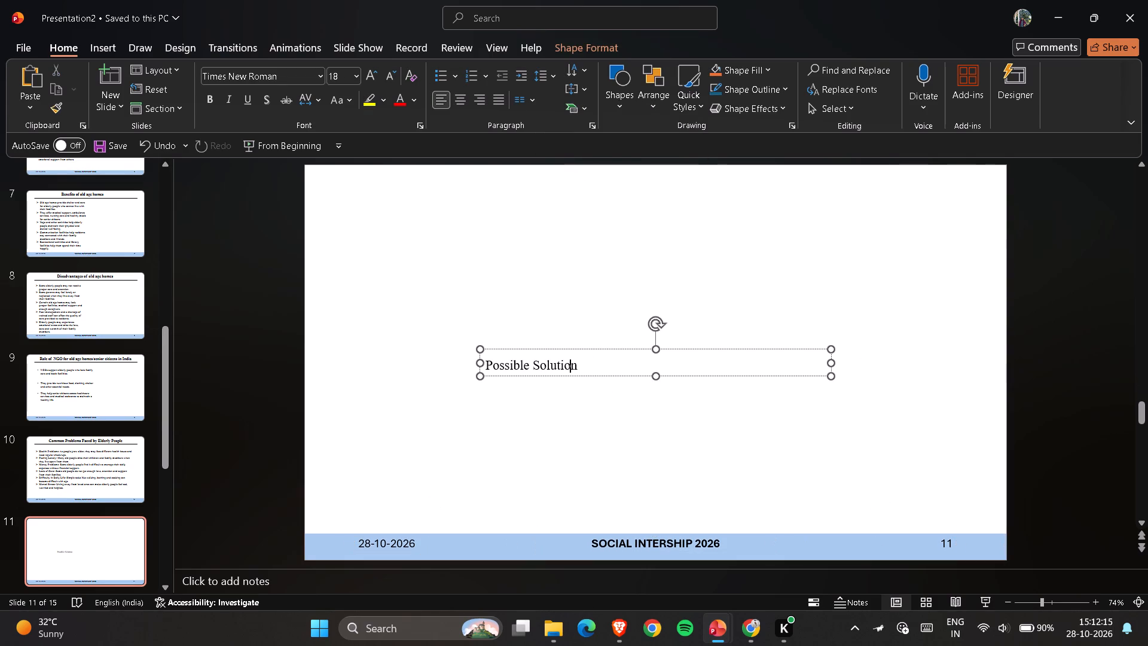
{"action": "key", "text": "ctrl+a"}
{"action": "triple_click", "coordinate": [373, 75]}
{"action": "left_click", "coordinate": [373, 75]}
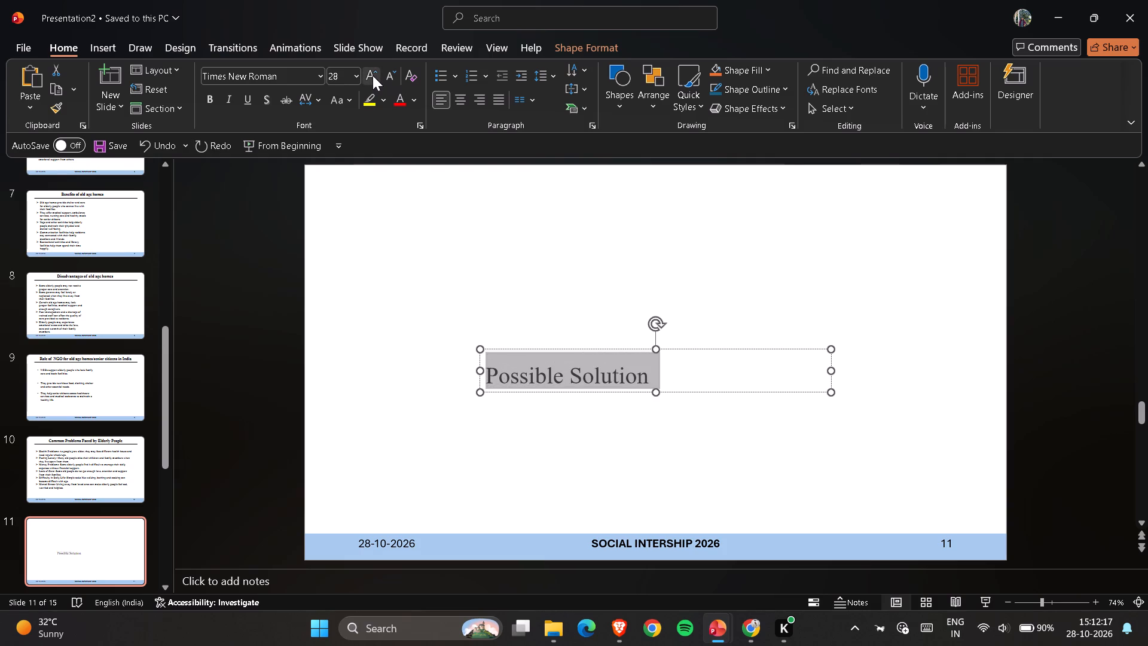
{"action": "left_click", "coordinate": [204, 97]}
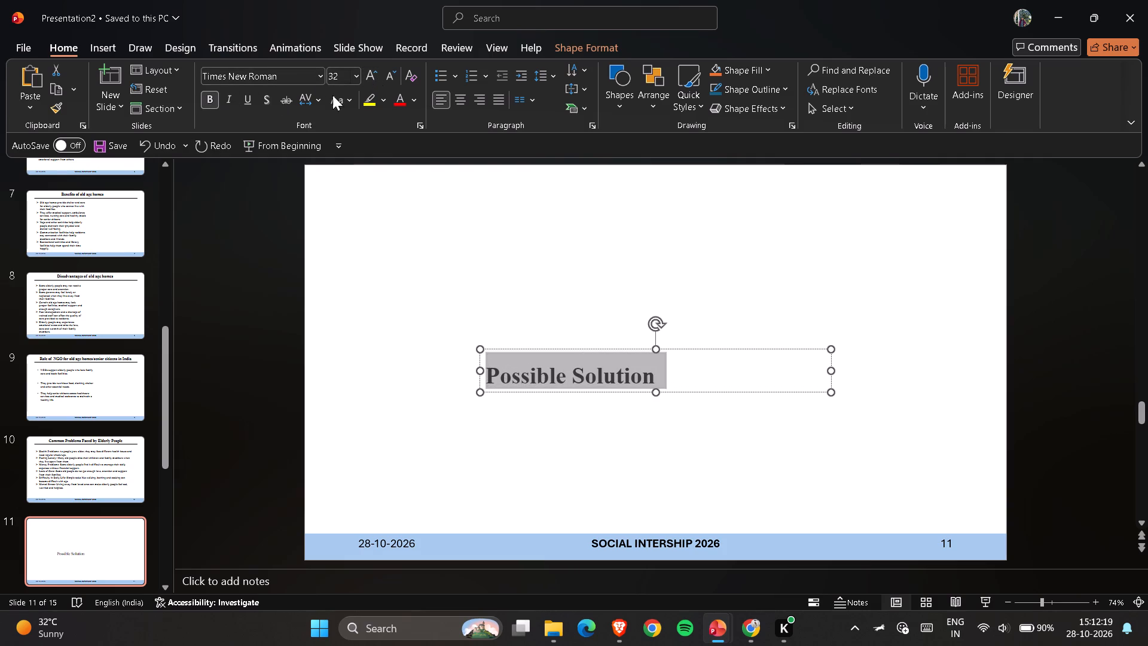
{"action": "left_click", "coordinate": [458, 96]}
{"action": "left_click_drag", "start_coordinate": [480, 372], "coordinate": [408, 370]}
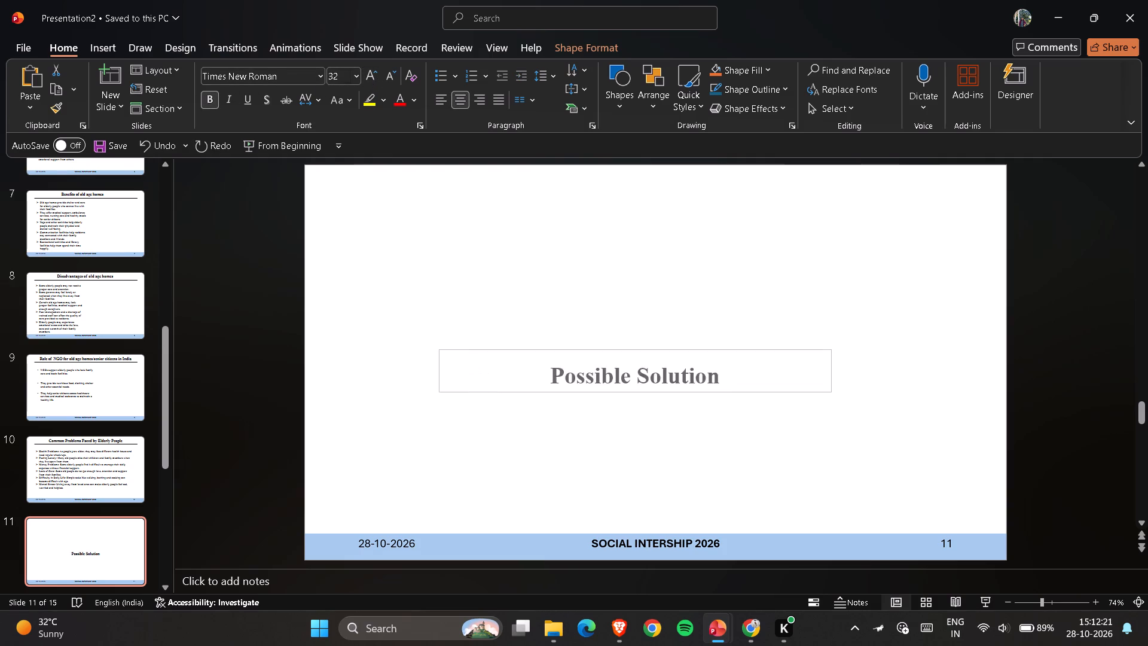
{"action": "left_click_drag", "start_coordinate": [408, 370], "coordinate": [349, 366]}
{"action": "left_click", "coordinate": [349, 366]}
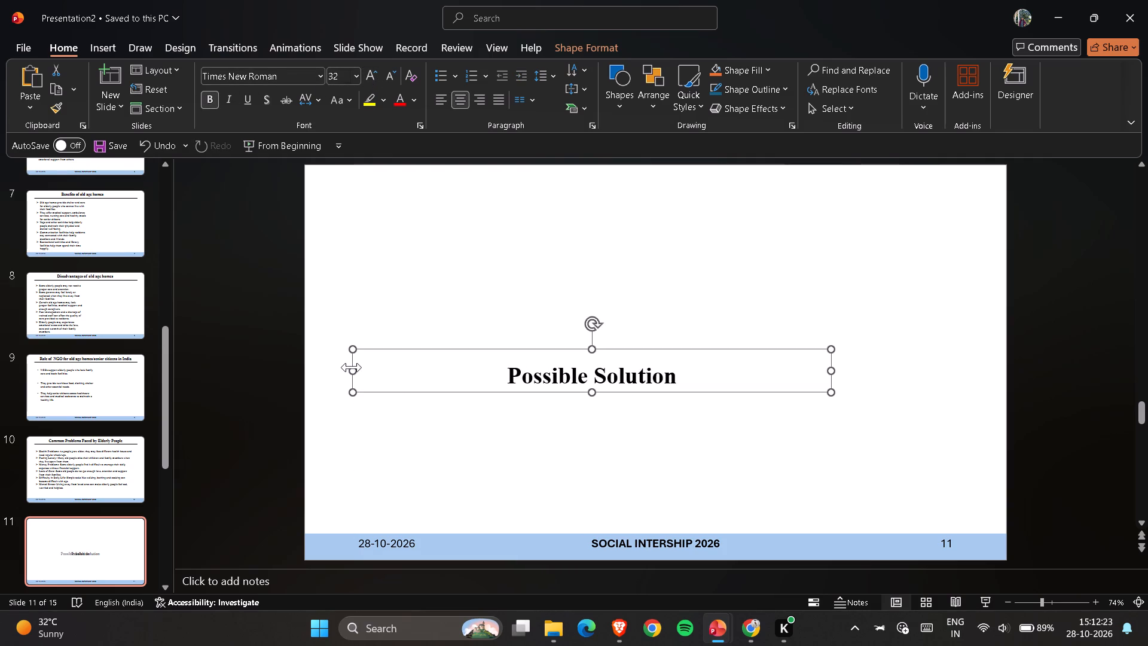
{"action": "left_click", "coordinate": [353, 370]}
{"action": "left_click_drag", "start_coordinate": [834, 369], "coordinate": [958, 372]}
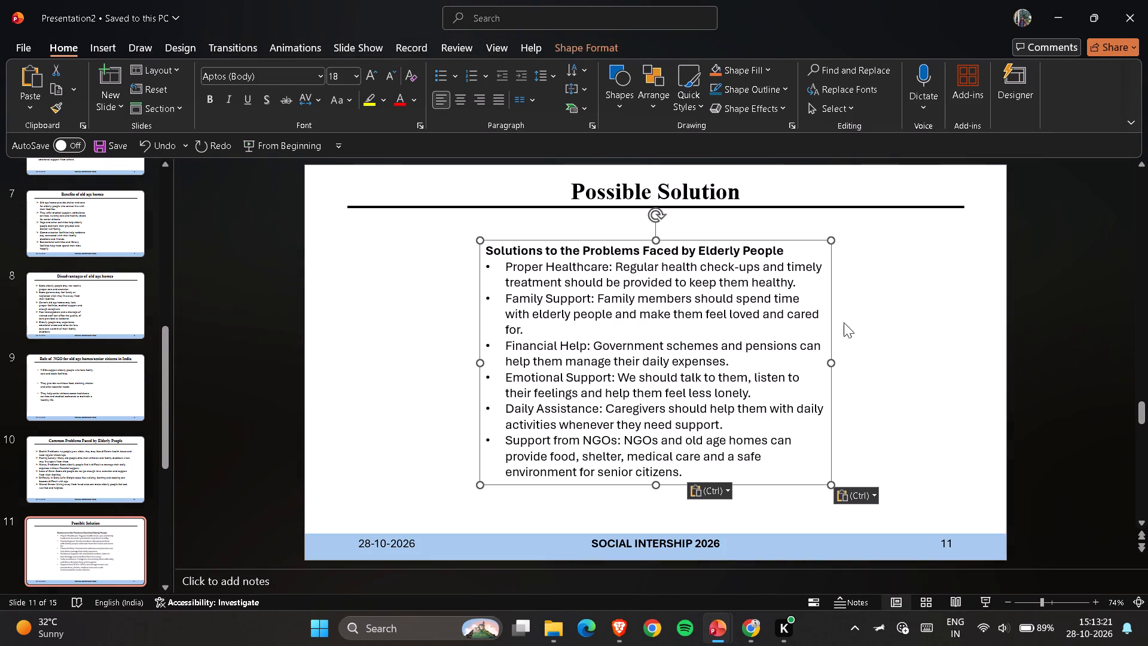
Delete the line "Solutions to the Problems Faced by Elderly People" from the top of the pasted text, leaving only the bullets.
{"action": "left_click", "coordinate": [798, 252]}
{"action": "key", "text": "ctrl+BackSpace"}
{"action": "key", "text": "ctrl+BackSpace"}
{"action": "key", "text": "ctrl+BackSpace"}
{"action": "key", "text": "ctrl+BackSpace"}
{"action": "key", "text": "ctrl+BackSpace"}
{"action": "key", "text": "ctrl+BackSpace"}
{"action": "key", "text": "ctrl+BackSpace"}
{"action": "key", "text": "ctrl+BackSpace"}
{"action": "key", "text": "ctrl+BackSpace"}
{"action": "key", "text": "ctrl+BackSpace"}
{"action": "key", "text": "ctrl+BackSpace"}
{"action": "key", "text": "ctrl+BackSpace"}
{"action": "key", "text": "ctrl+BackSpace"}
{"action": "key", "text": "ctrl+BackSpace"}
{"action": "key", "text": "ctrl+BackSpace"}
{"action": "key", "text": "ctrl+BackSpace"}
{"action": "key", "text": "ctrl+BackSpace"}
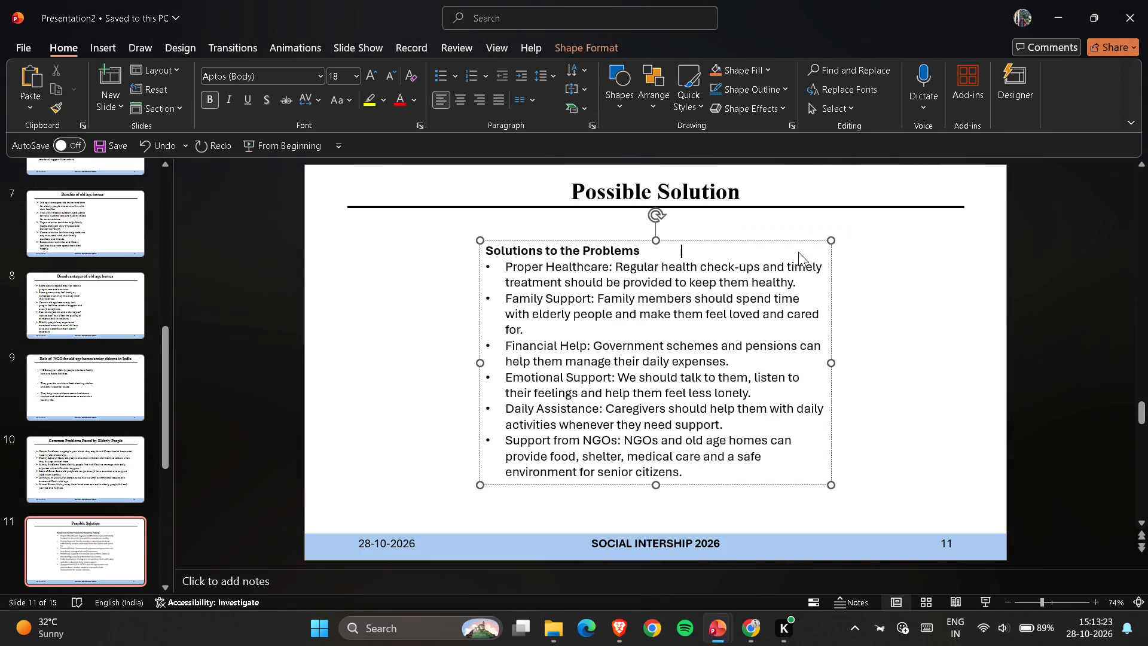
{"action": "key", "text": "Delete"}
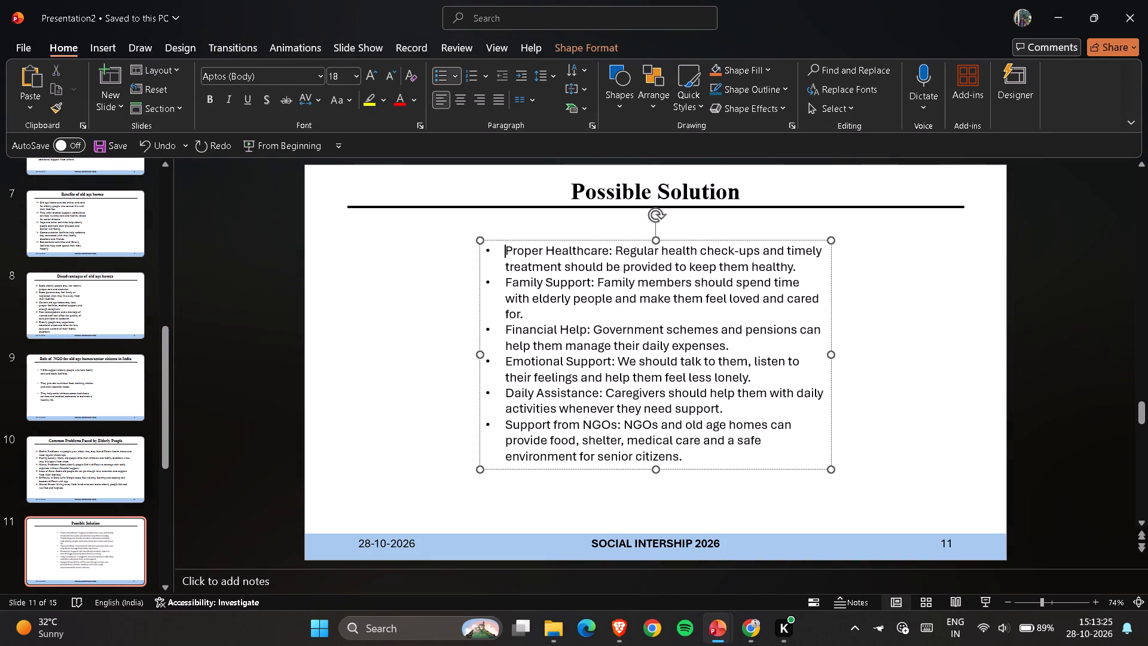
Format all the solution bullets as Times New Roman, 22 pt, bold.
{"action": "key", "text": "ctrl+a"}
{"action": "left_click", "coordinate": [318, 78]}
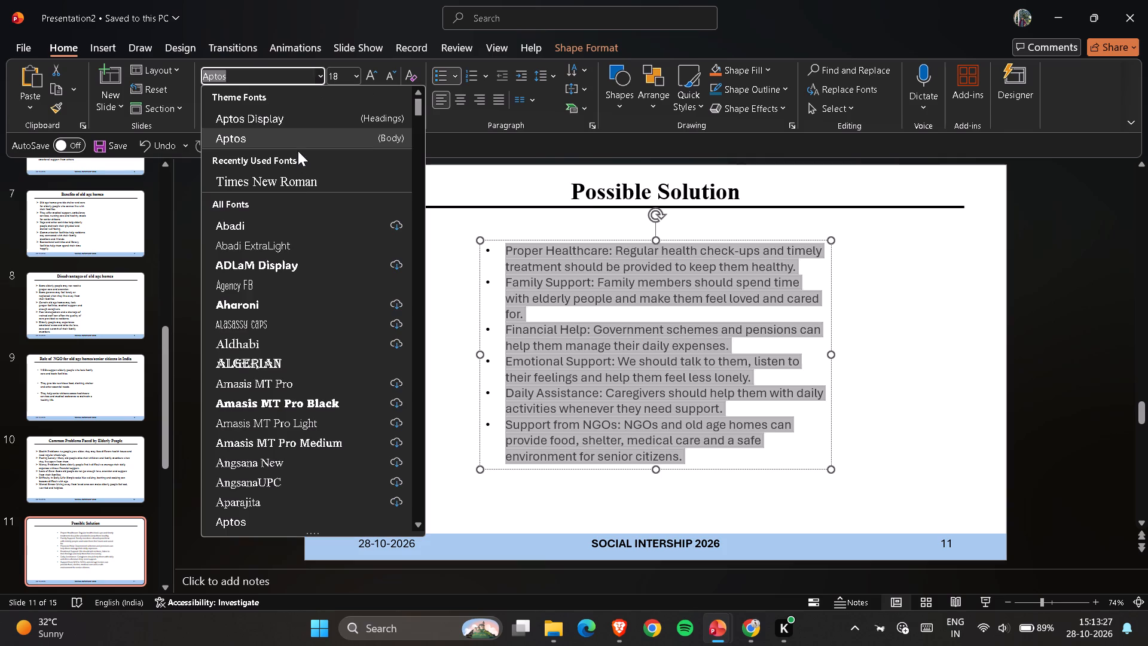
{"action": "left_click", "coordinate": [298, 181]}
{"action": "left_click", "coordinate": [347, 78]}
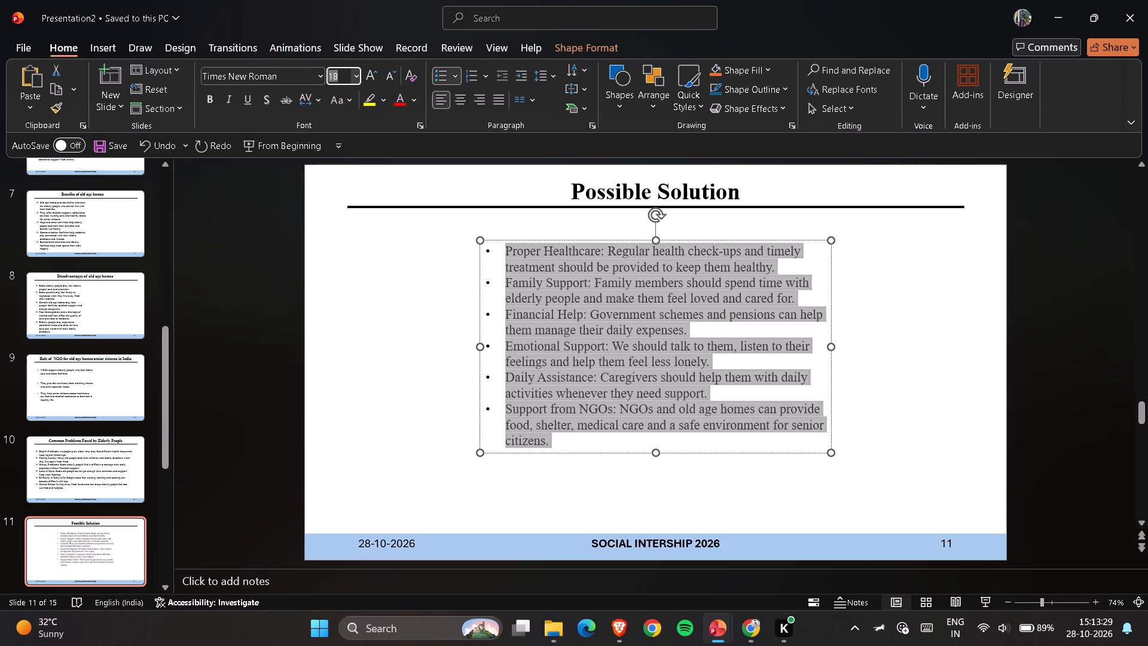
{"action": "key", "text": "2"}
{"action": "key", "text": "2"}
{"action": "key", "text": "Return"}
{"action": "left_click", "coordinate": [201, 102]}
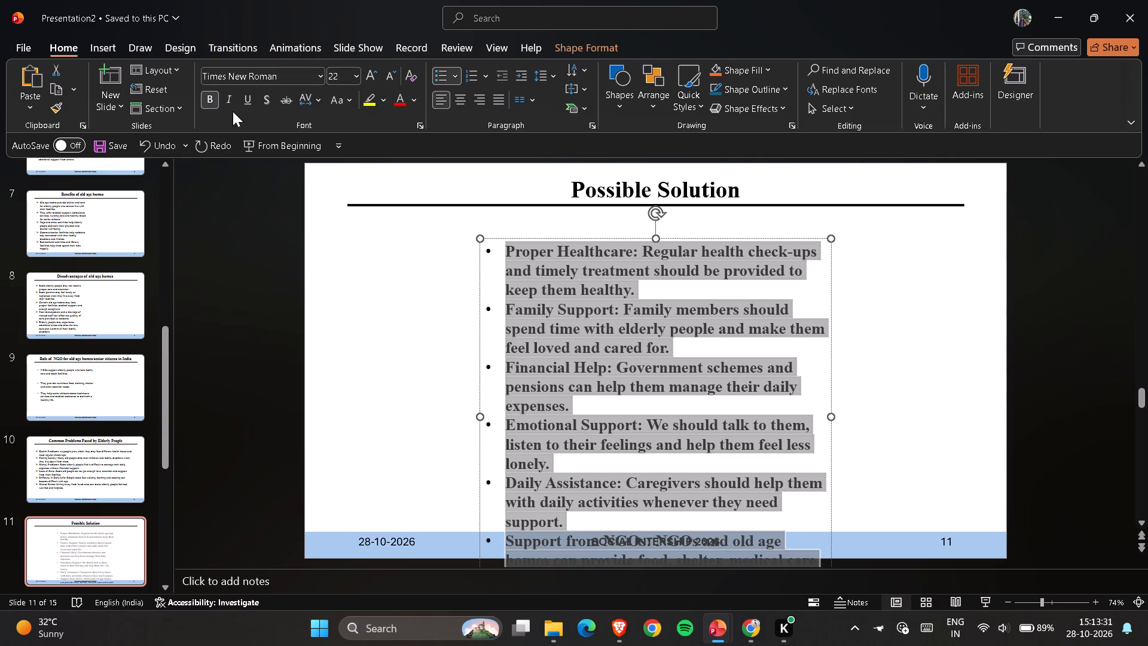
Widen the solutions text box on both sides to span from the footer date to the slide number.
{"action": "left_click", "coordinate": [620, 293]}
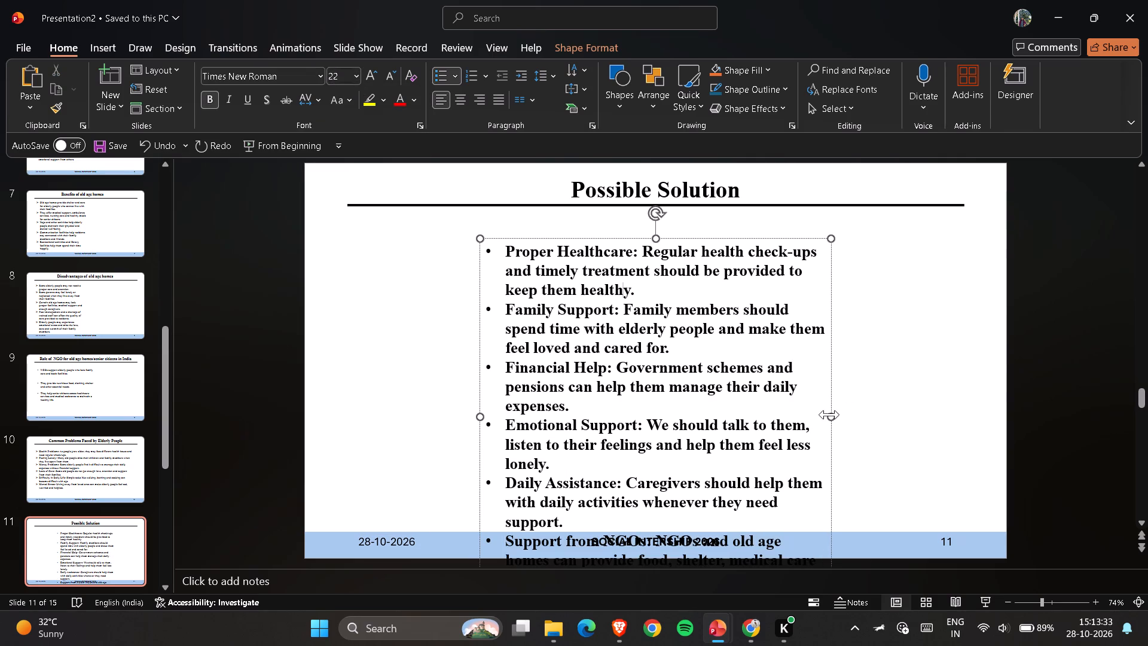
{"action": "left_click_drag", "start_coordinate": [829, 415], "coordinate": [960, 403]}
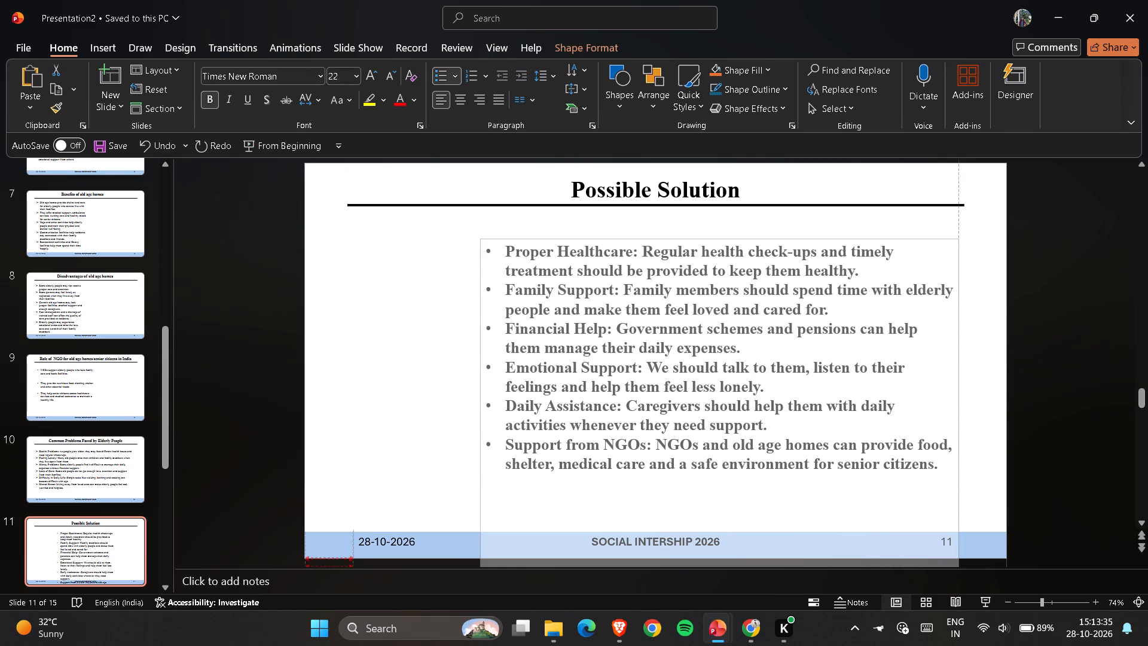
{"action": "left_click_drag", "start_coordinate": [960, 403], "coordinate": [958, 402]}
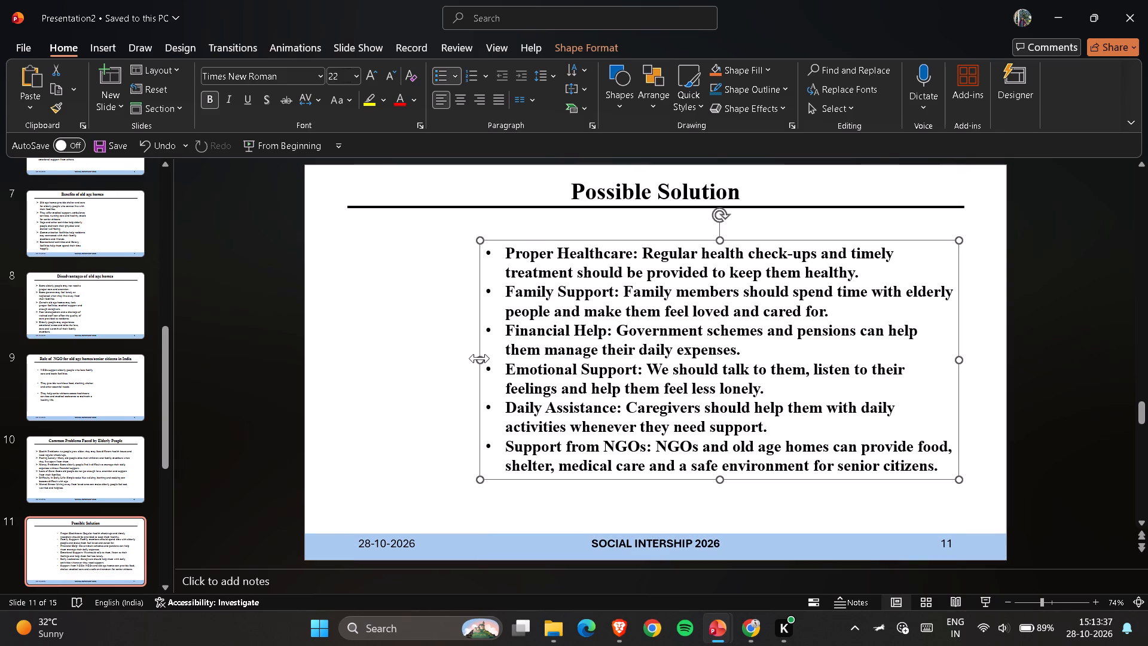
{"action": "left_click_drag", "start_coordinate": [480, 358], "coordinate": [355, 342]}
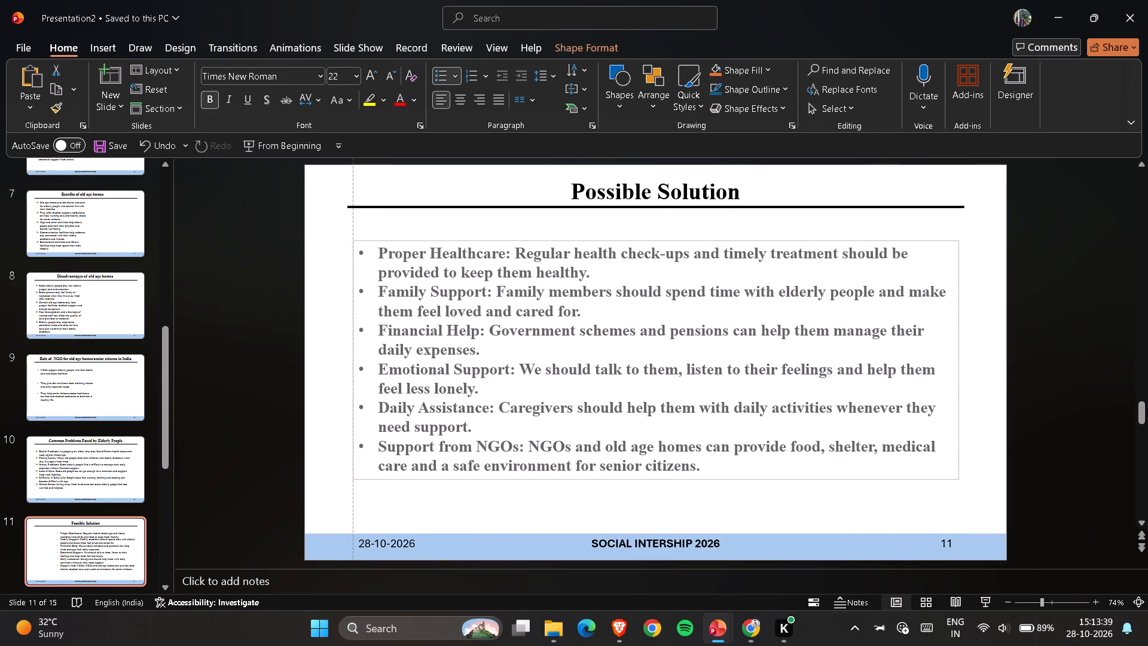
{"action": "left_click", "coordinate": [529, 499]}
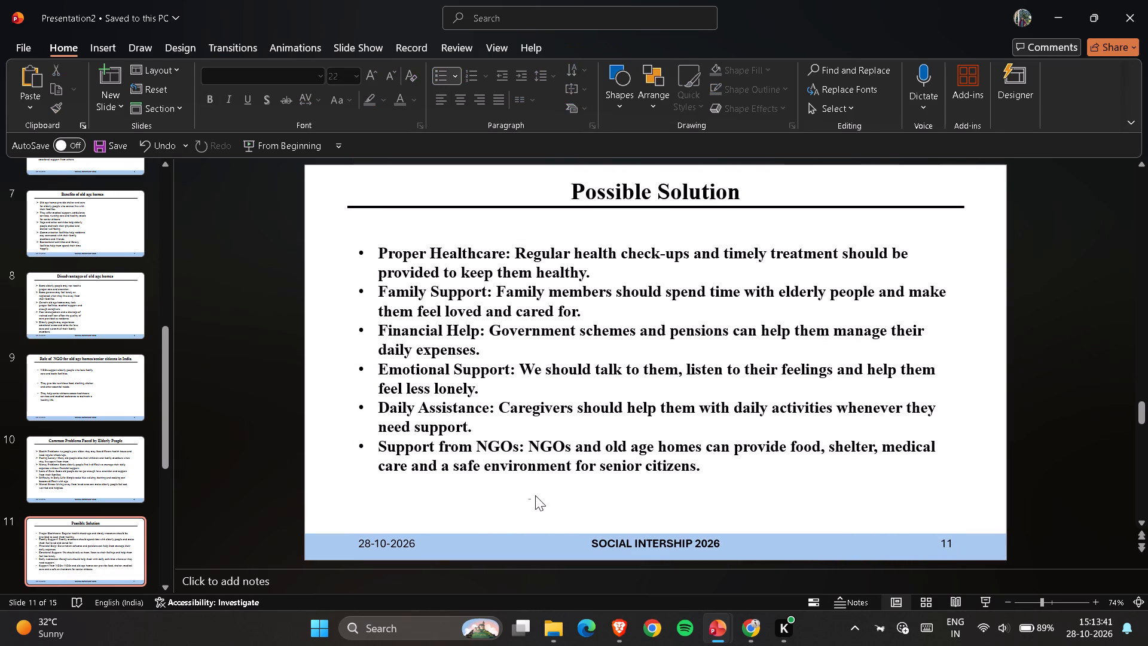
Following the Solution slide in SOCIAL INTERNSHIP 2026, narrow the bullet text box to free picture space beside it and move it up beneath the heading line.
{"action": "left_click", "coordinate": [764, 584]}
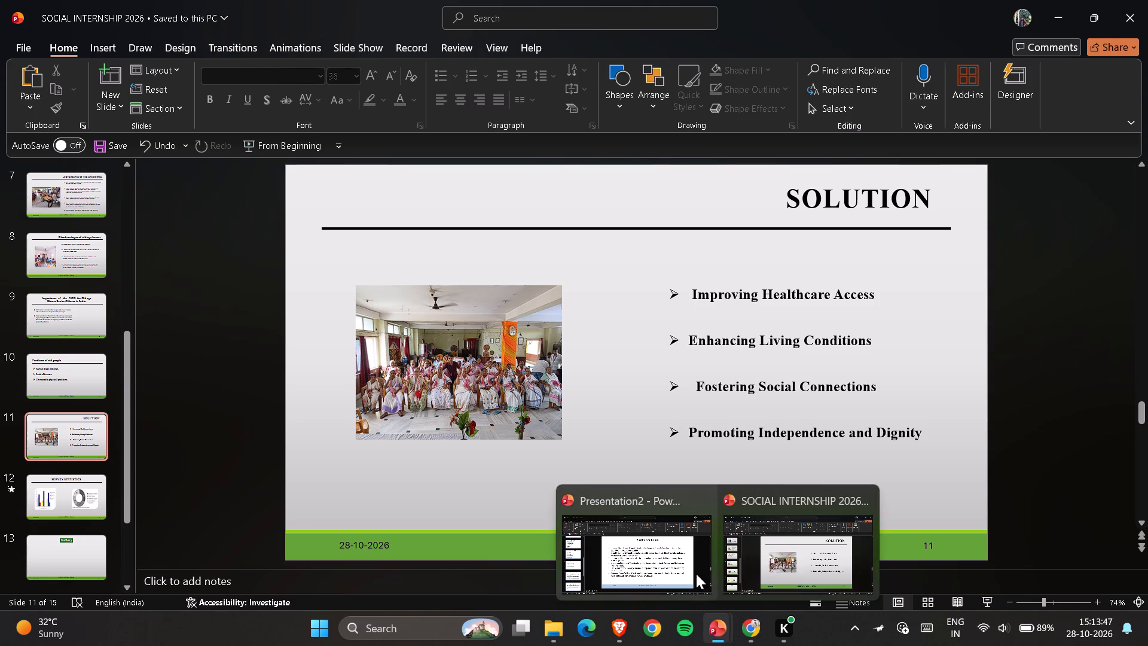
{"action": "left_click", "coordinate": [686, 555]}
{"action": "left_click", "coordinate": [923, 345]}
{"action": "left_click_drag", "start_coordinate": [958, 360], "coordinate": [758, 356]}
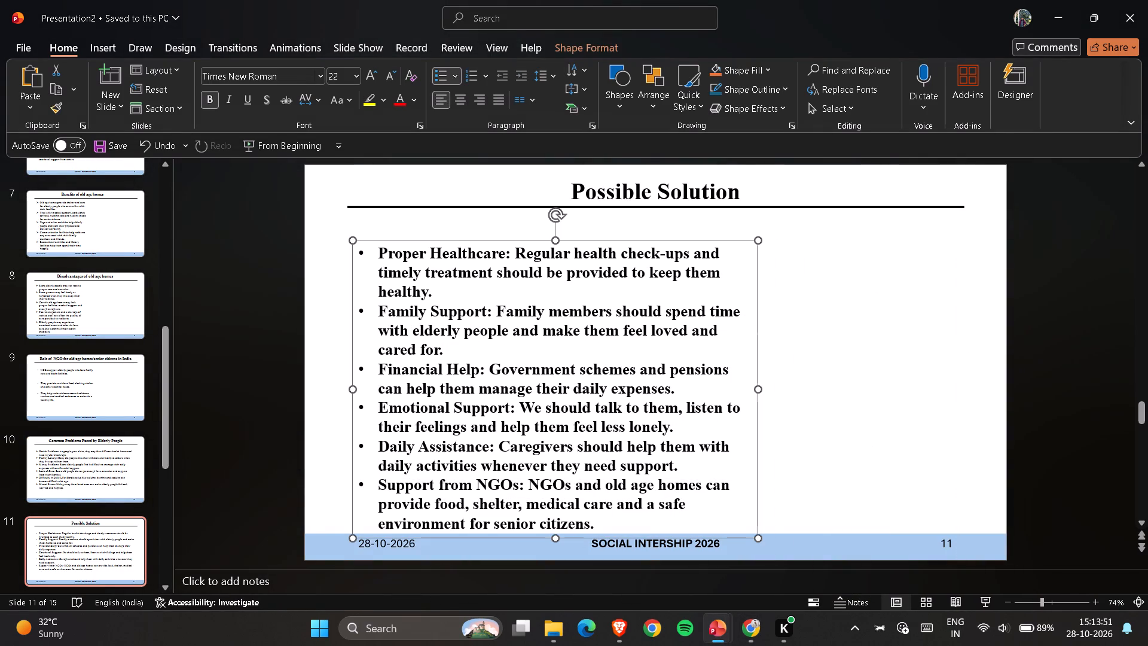
{"action": "left_click_drag", "start_coordinate": [444, 239], "coordinate": [439, 217]}
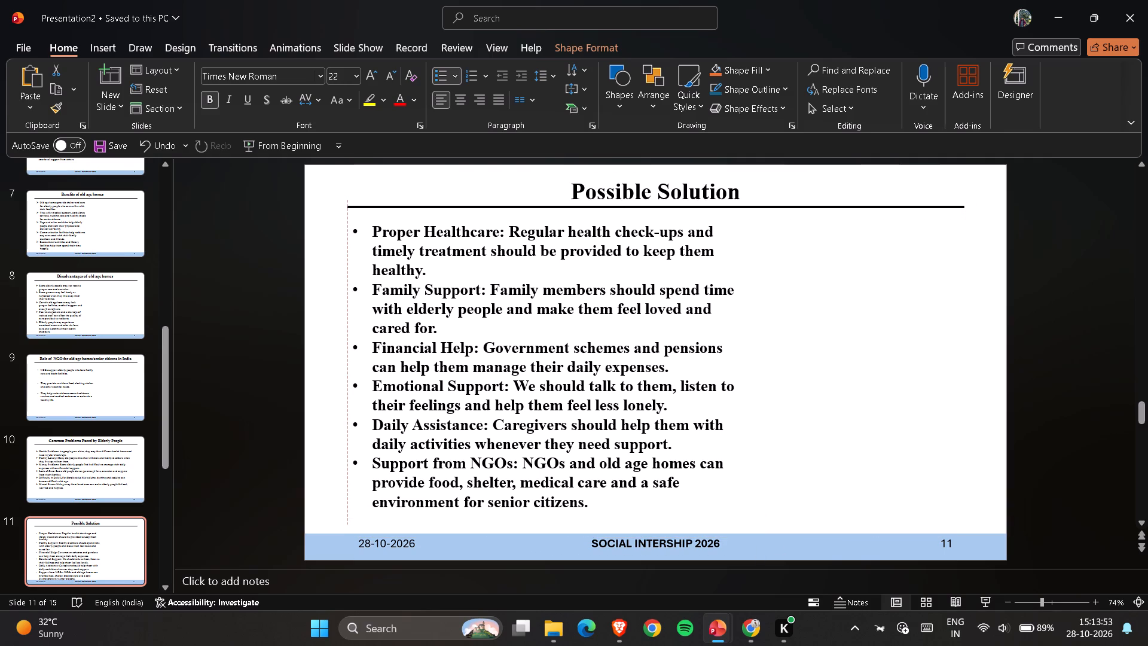
{"action": "left_click_drag", "start_coordinate": [439, 217], "coordinate": [438, 214]}
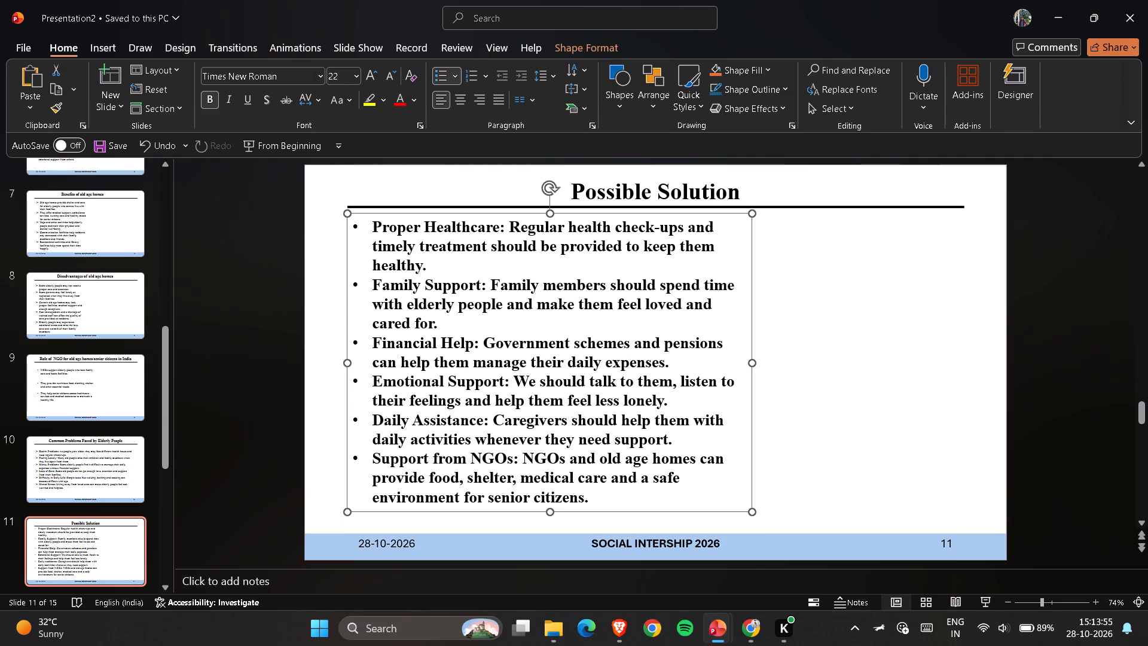
{"action": "left_click_drag", "start_coordinate": [754, 365], "coordinate": [734, 362]}
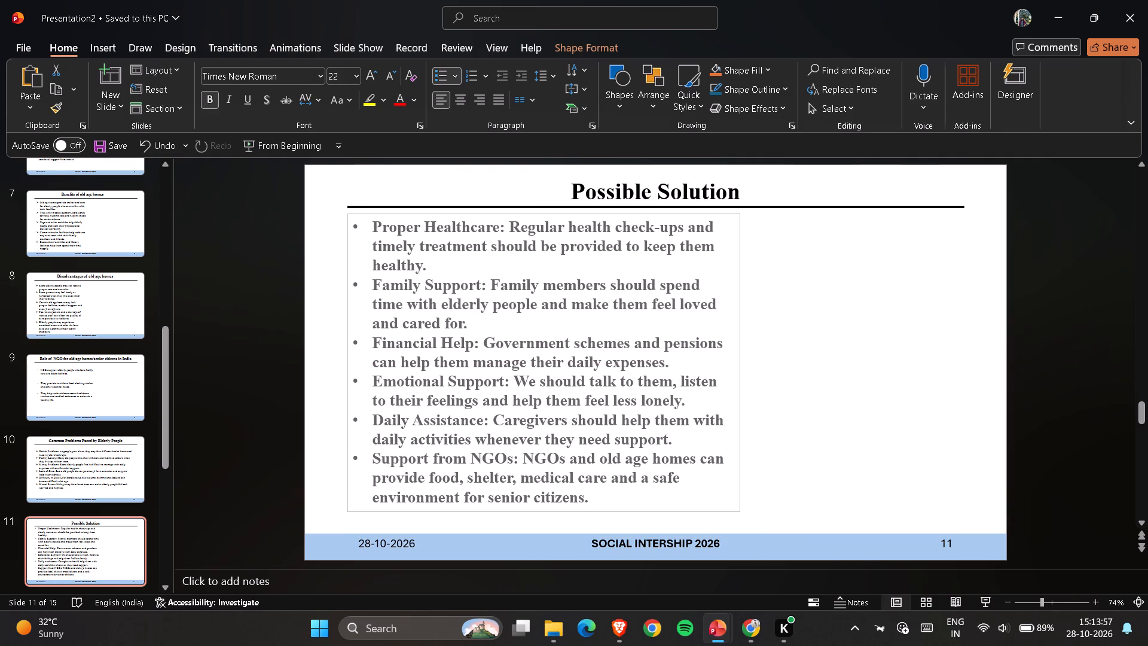
{"action": "left_click_drag", "start_coordinate": [734, 362], "coordinate": [726, 363]}
{"action": "left_click", "coordinate": [785, 362]}
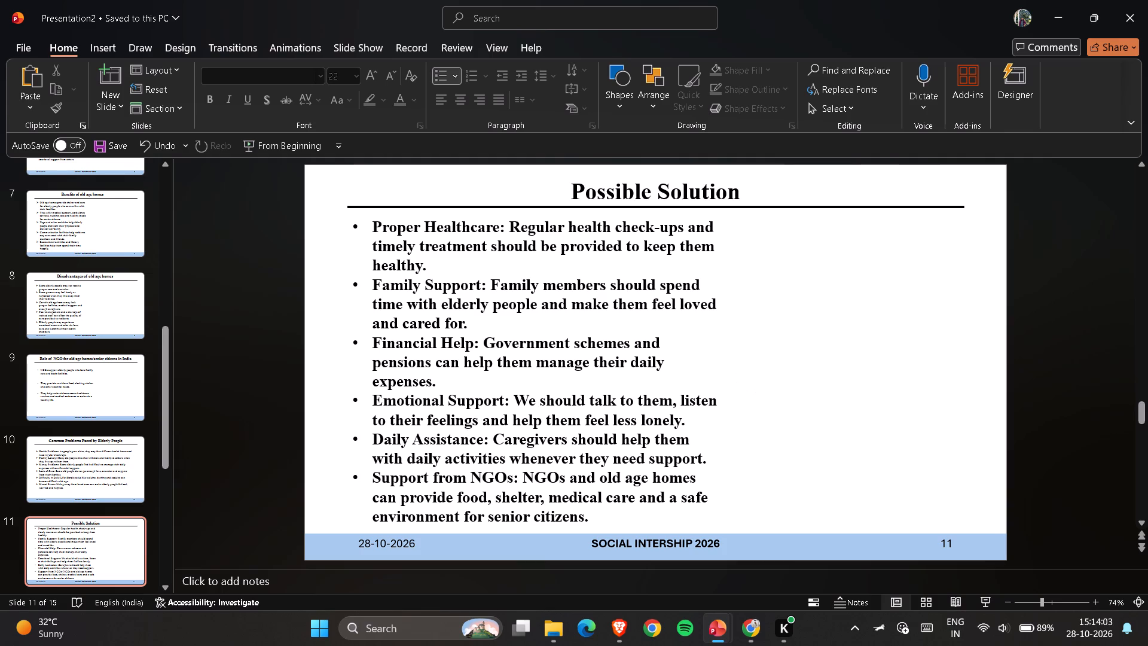
Remove bold from the descriptions after the Proper Healthcare, Family Support and Financial Help labels, keeping the labels bold.
{"action": "left_click_drag", "start_coordinate": [512, 224], "coordinate": [434, 269]}
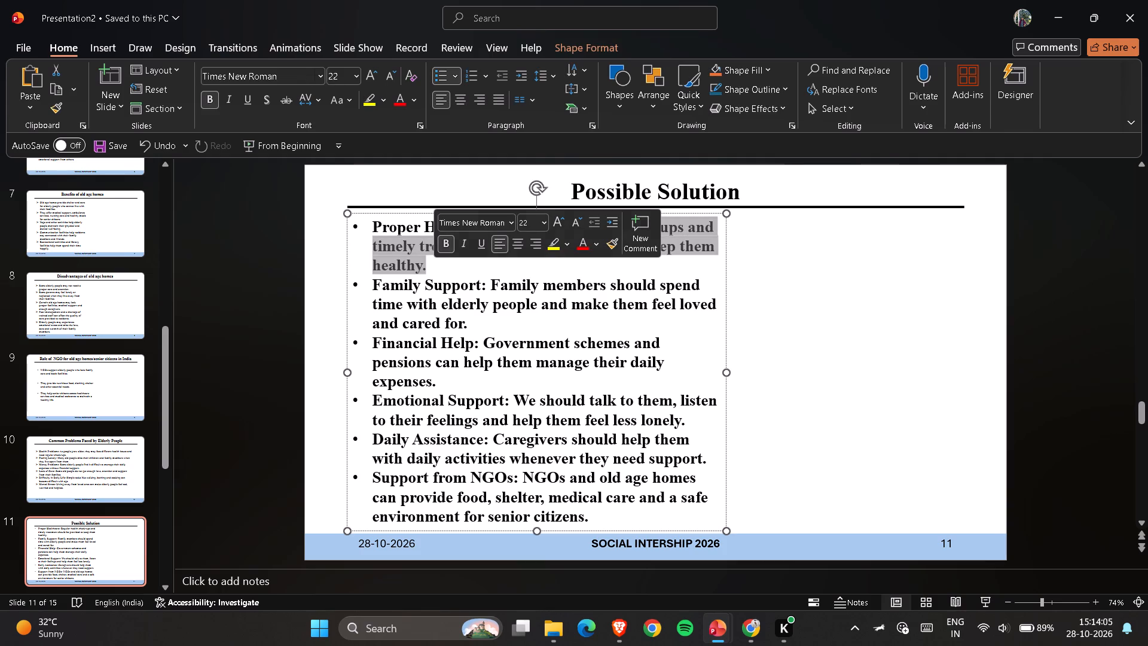
{"action": "key", "text": "ctrl+b"}
{"action": "left_click", "coordinate": [786, 254]}
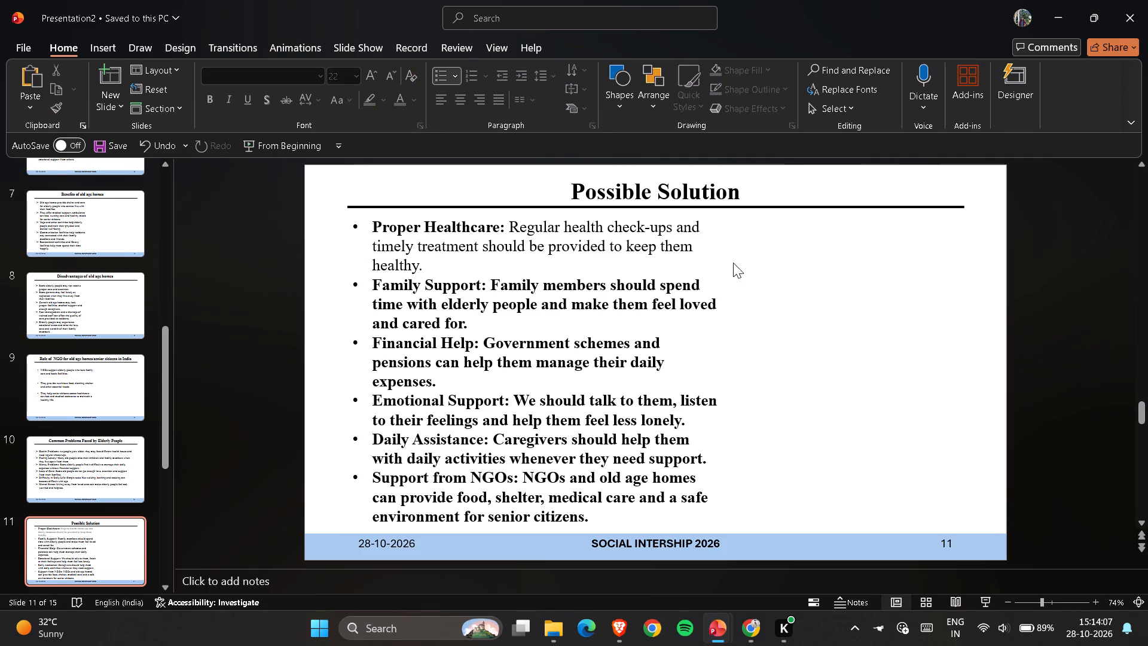
{"action": "left_click_drag", "start_coordinate": [490, 281], "coordinate": [477, 320]}
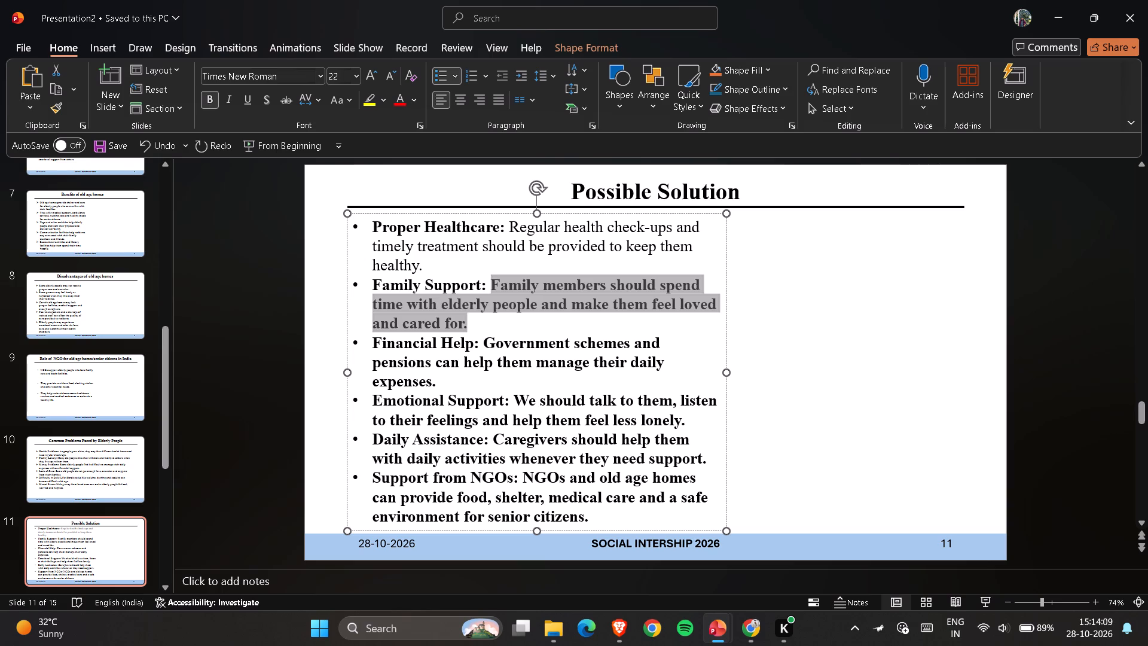
{"action": "key", "text": "ctrl+b"}
{"action": "left_click_drag", "start_coordinate": [487, 339], "coordinate": [465, 376]}
{"action": "key", "text": "ctrl+b"}
{"action": "key", "text": "ctrl+b"}
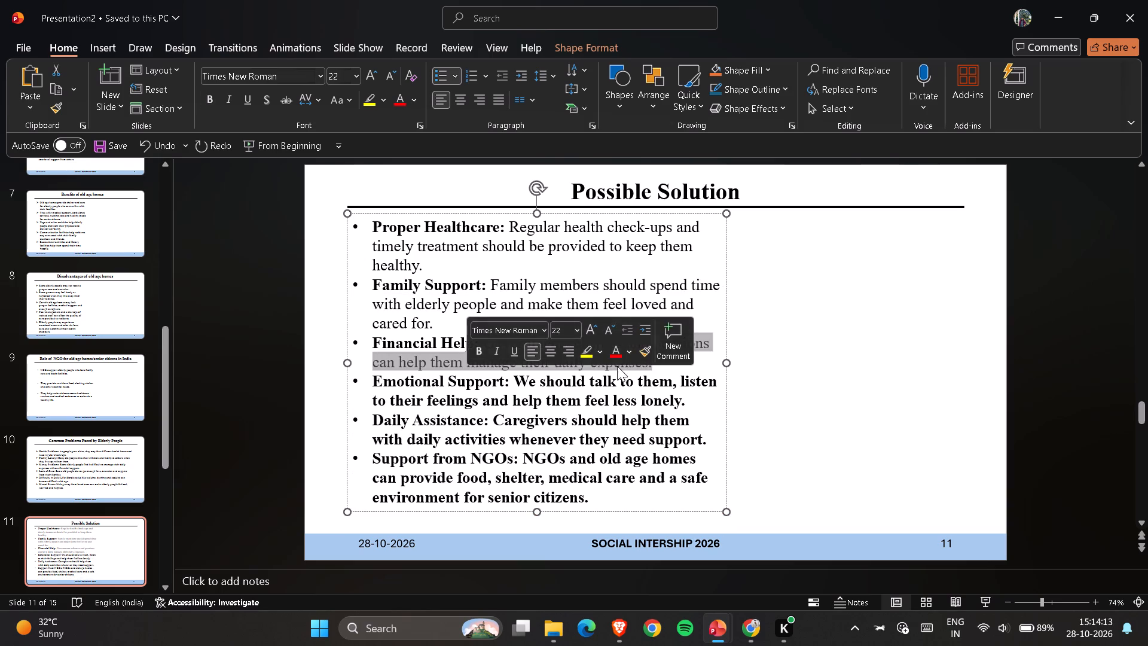
{"action": "left_click", "coordinate": [630, 365]}
Remove bold from the descriptions after the Emotional Support, Daily Assistance and Support from NGOs labels, keeping the labels bold.
{"action": "left_click_drag", "start_coordinate": [518, 379], "coordinate": [677, 400]}
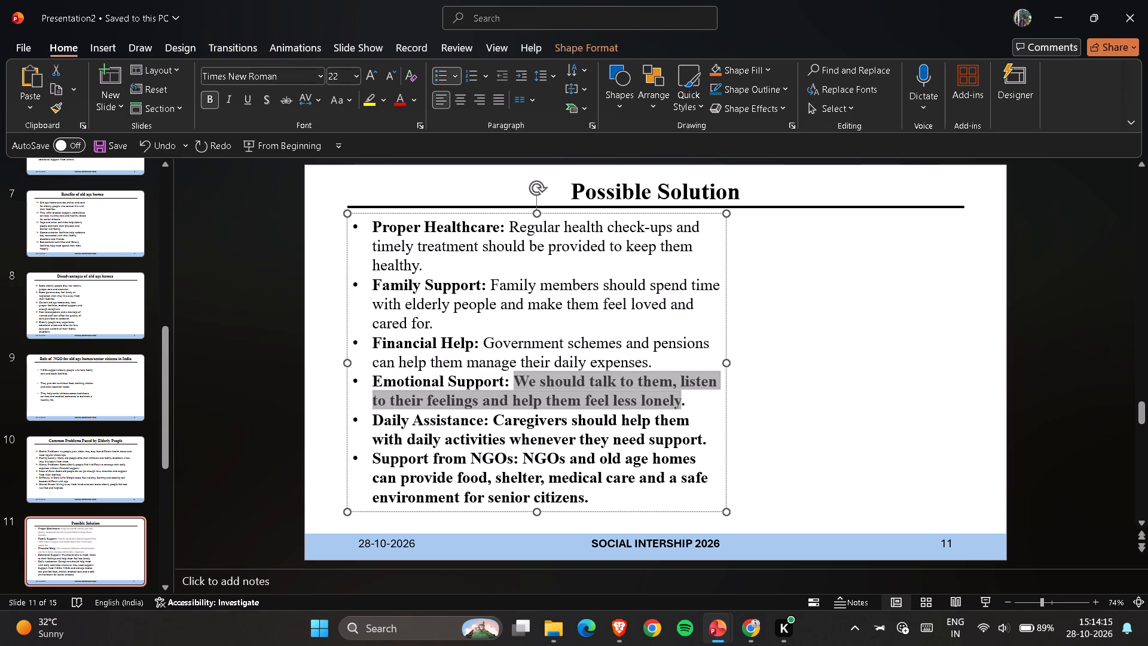
{"action": "left_click_drag", "start_coordinate": [677, 400], "coordinate": [688, 400]}
{"action": "key", "text": "ctrl+b"}
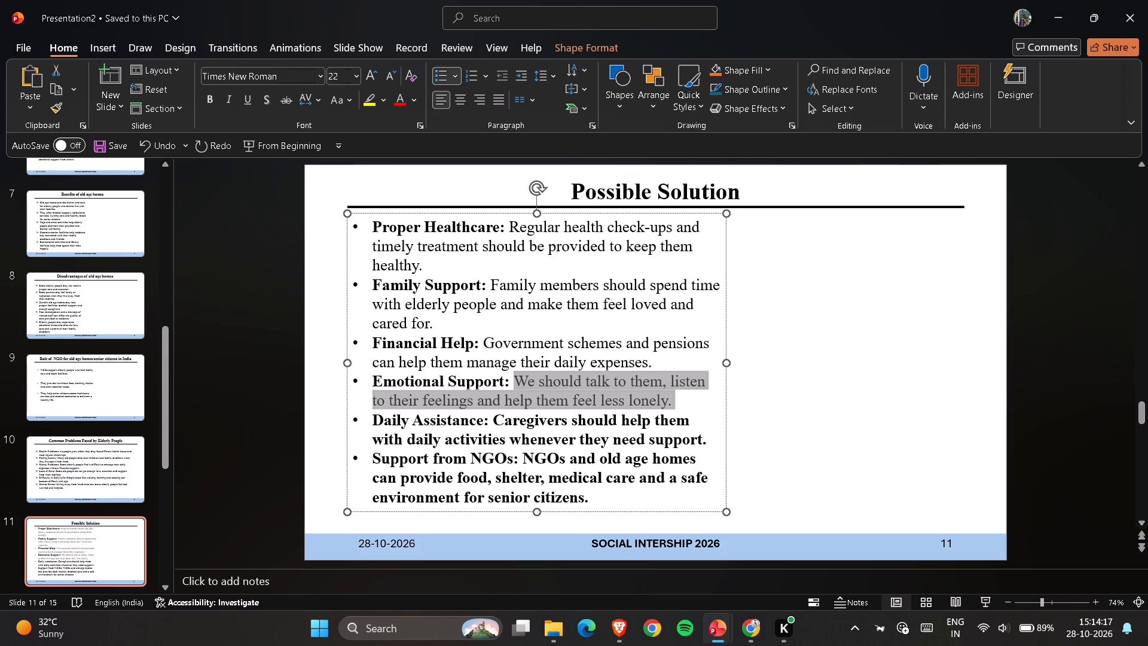
{"action": "left_click_drag", "start_coordinate": [495, 418], "coordinate": [706, 440]}
{"action": "key", "text": "ctrl+b"}
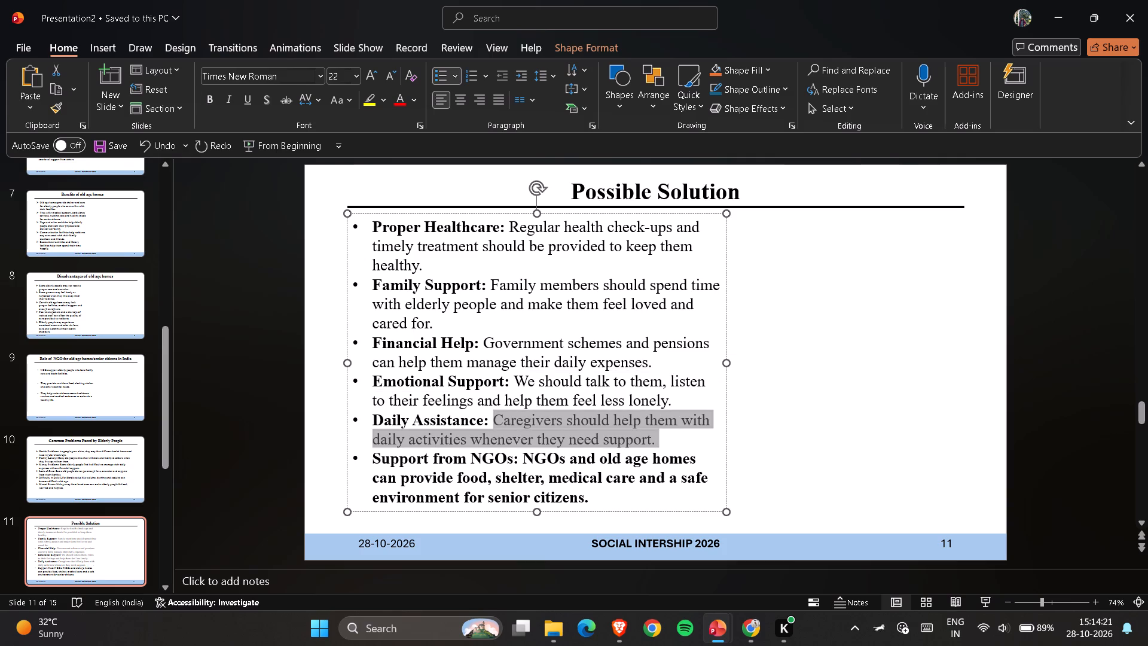
{"action": "left_click_drag", "start_coordinate": [524, 458], "coordinate": [597, 498]}
{"action": "key", "text": "ctrl+b"}
{"action": "left_click", "coordinate": [878, 425]}
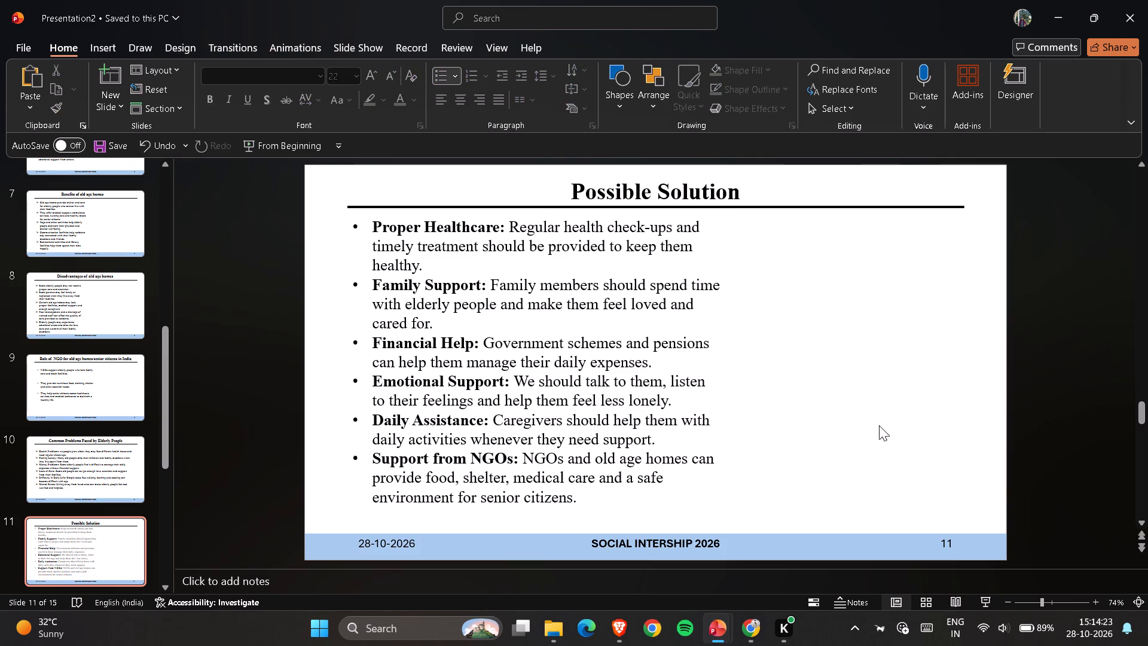
Add a text box reading "Pic of all" in the empty space beside the solution bullets as a picture placeholder.
{"action": "double_click", "coordinate": [836, 330]}
{"action": "type", "text": "piv"}
{"action": "key", "text": "BackSpace"}
{"action": "type", "text": "c to"}
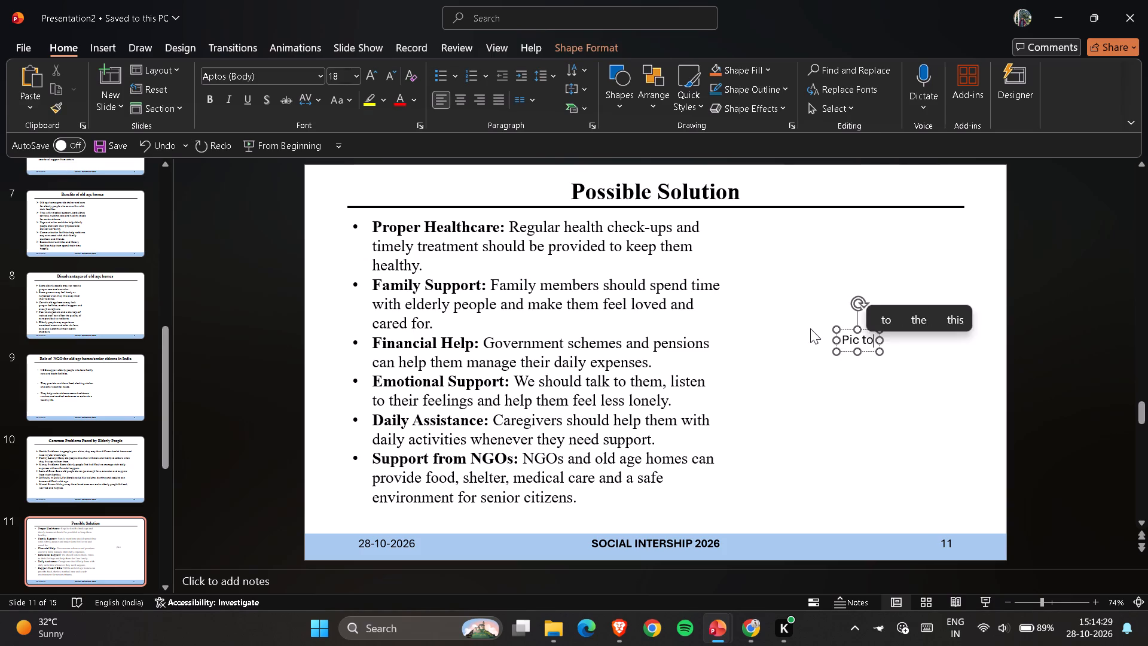
{"action": "key", "text": "BackSpace"}
{"action": "key", "text": "BackSpace"}
{"action": "type", "text": "of all"}
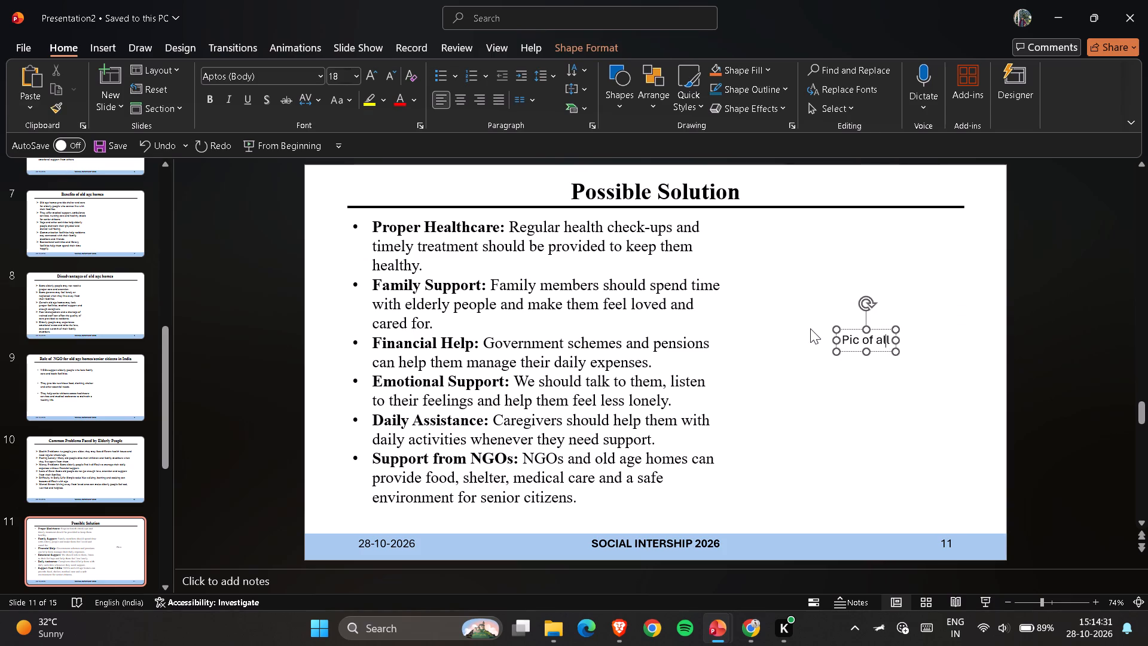
{"action": "key", "text": "space"}
{"action": "key", "text": "Return"}
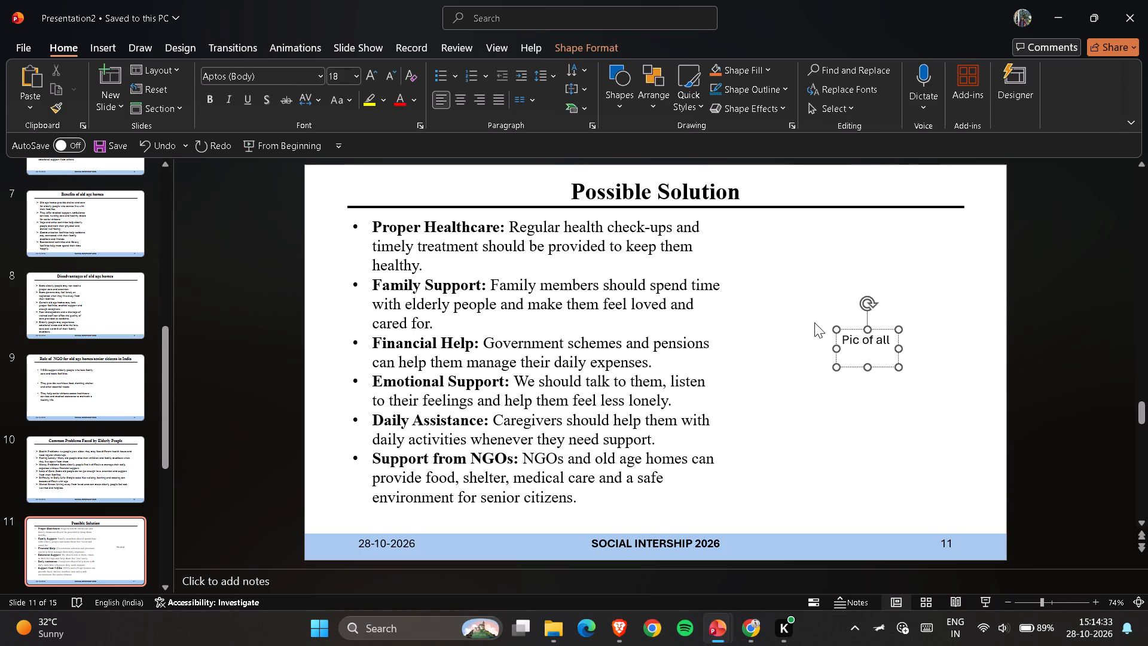
{"action": "left_click", "coordinate": [816, 269]}
Examine the Survey Statistics slide in SOCIAL INTERNSHIP 2026 as the reference for empty slide 12 of Presentation2.
{"action": "scroll", "coordinate": [96, 520], "scroll_direction": "down", "scroll_amount": 1}
{"action": "left_click", "coordinate": [92, 532]}
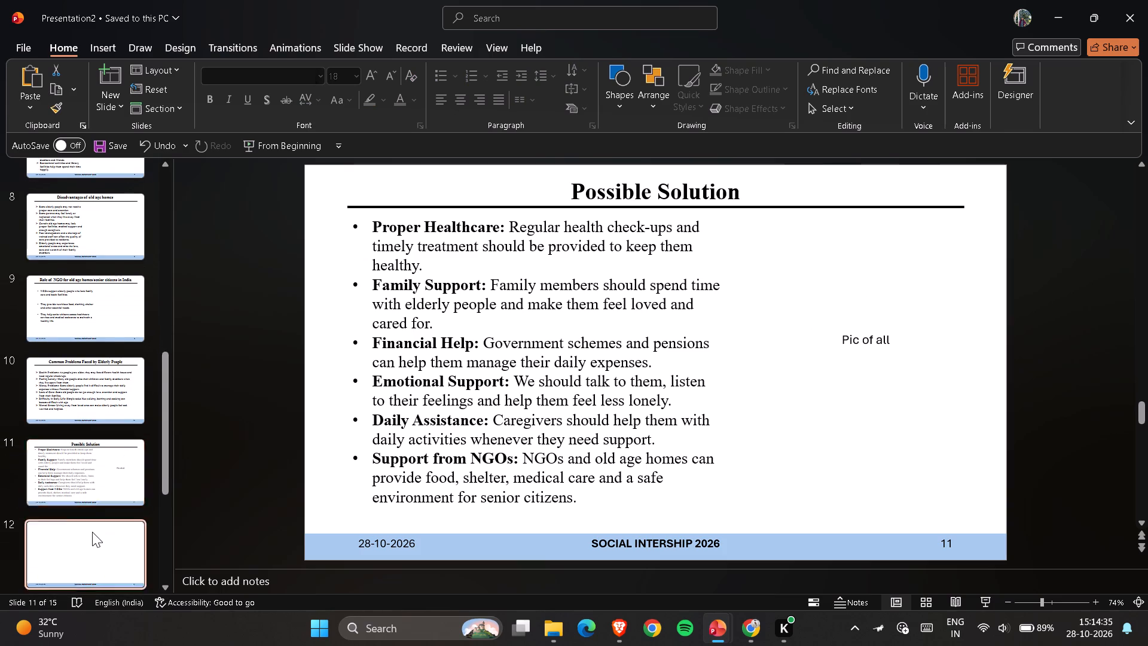
{"action": "scroll", "coordinate": [93, 532], "scroll_direction": "down", "scroll_amount": 5}
{"action": "scroll", "coordinate": [117, 474], "scroll_direction": "up", "scroll_amount": 1}
{"action": "left_click", "coordinate": [86, 383]}
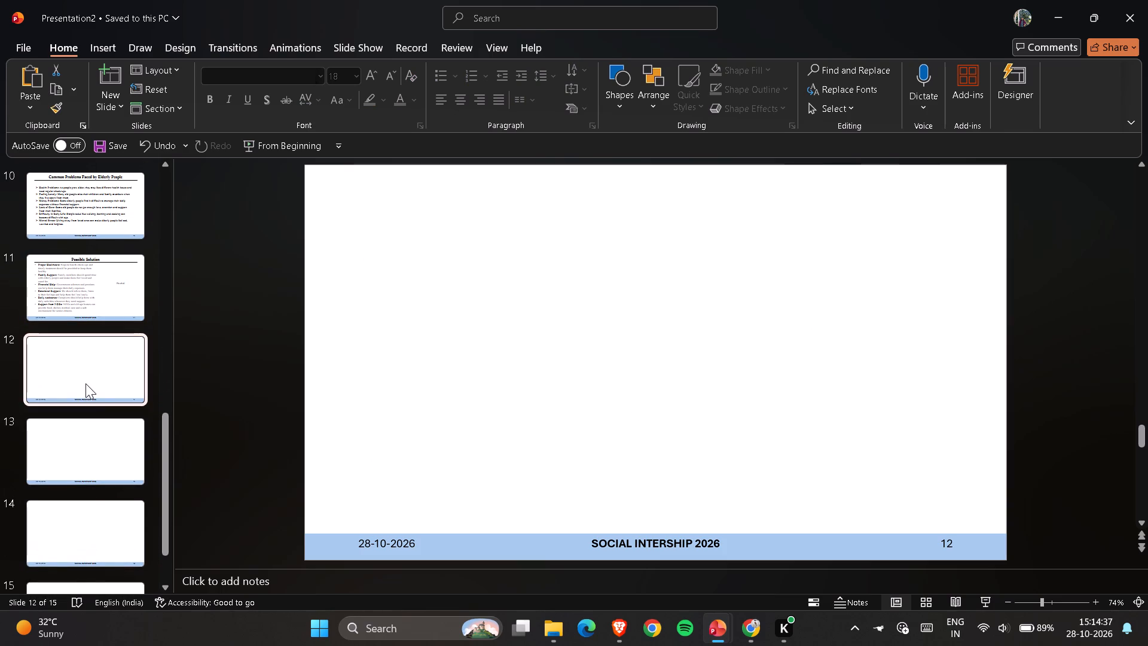
{"action": "left_click", "coordinate": [807, 571]}
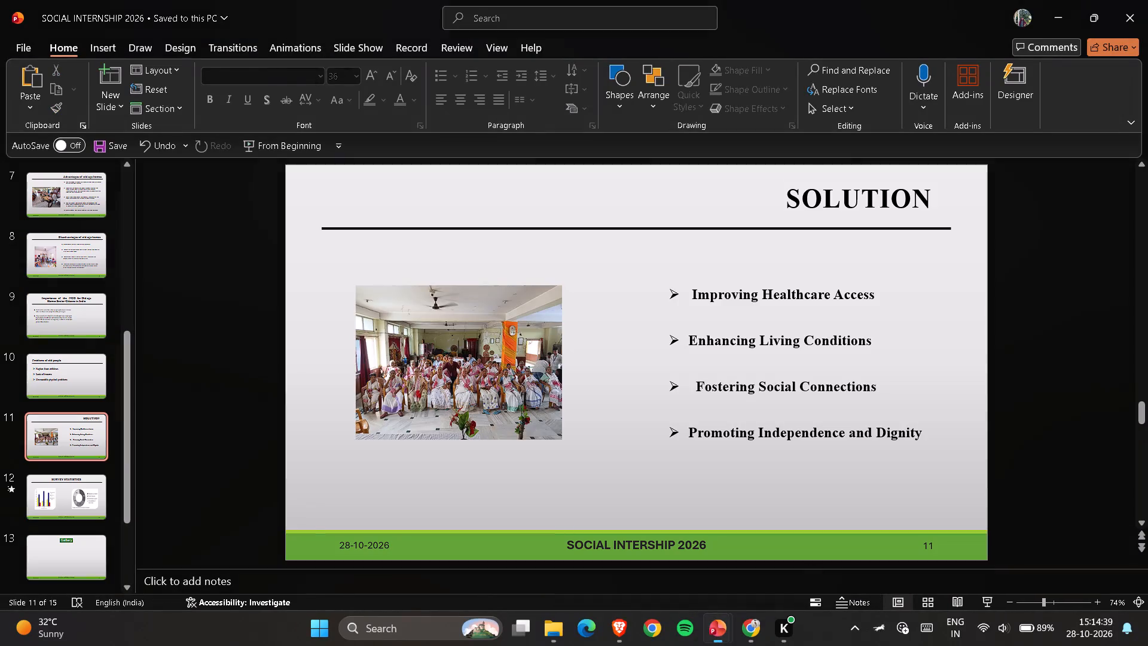
{"action": "scroll", "coordinate": [868, 409], "scroll_direction": "down", "scroll_amount": 1}
{"action": "left_click", "coordinate": [610, 205]}
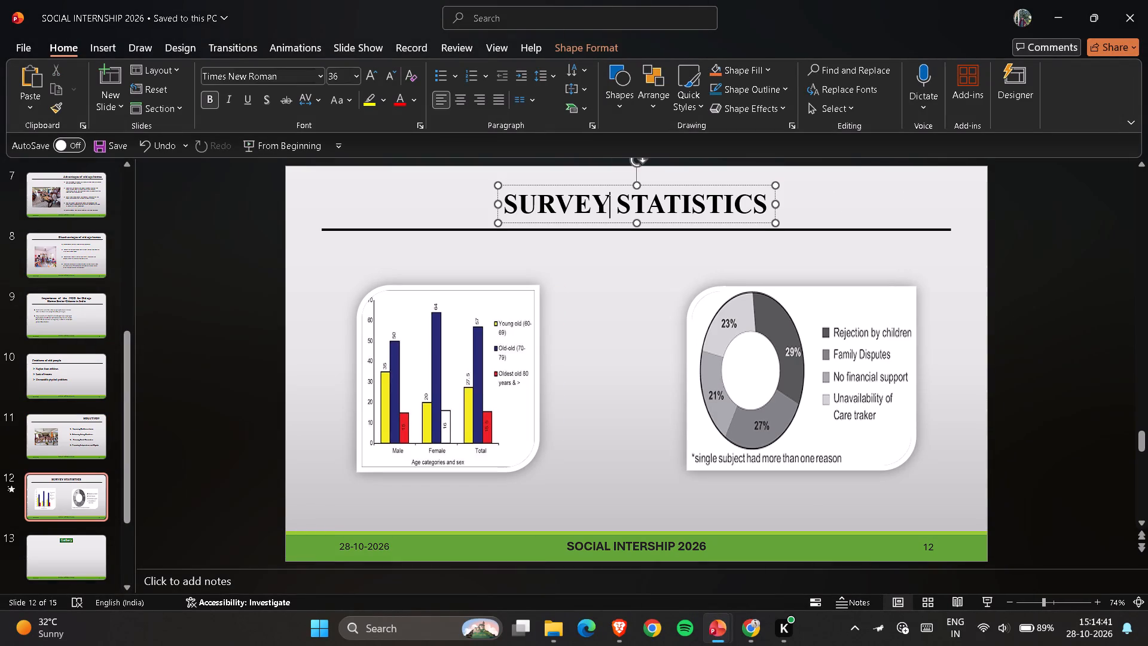
{"action": "left_click", "coordinate": [671, 539]}
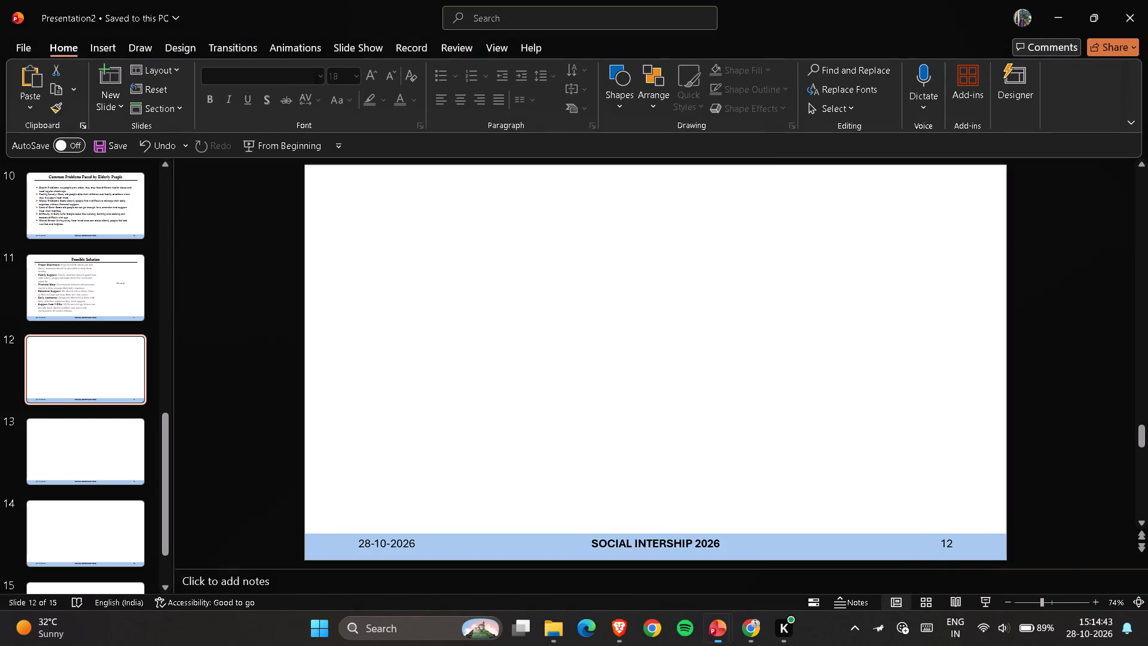
Copy "Survey Finding and Statistical Data" from the Contents slide onto empty slide 12 and remove its bullet.
{"action": "scroll", "coordinate": [83, 338], "scroll_direction": "up", "scroll_amount": 13}
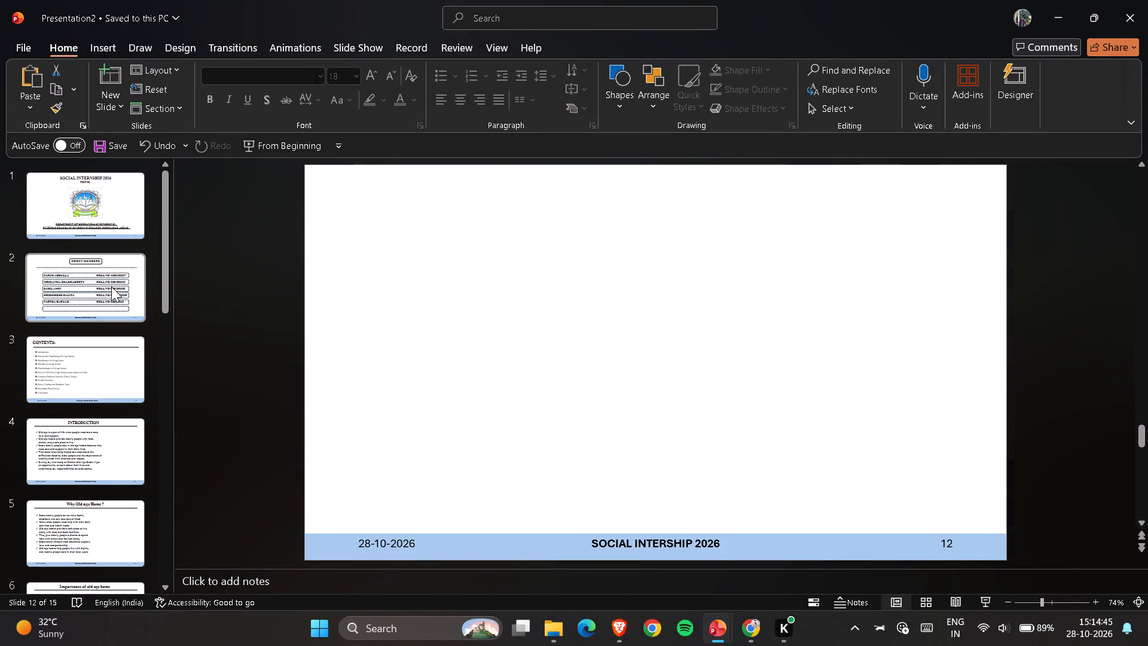
{"action": "left_click", "coordinate": [111, 287]}
{"action": "left_click", "coordinate": [91, 369]}
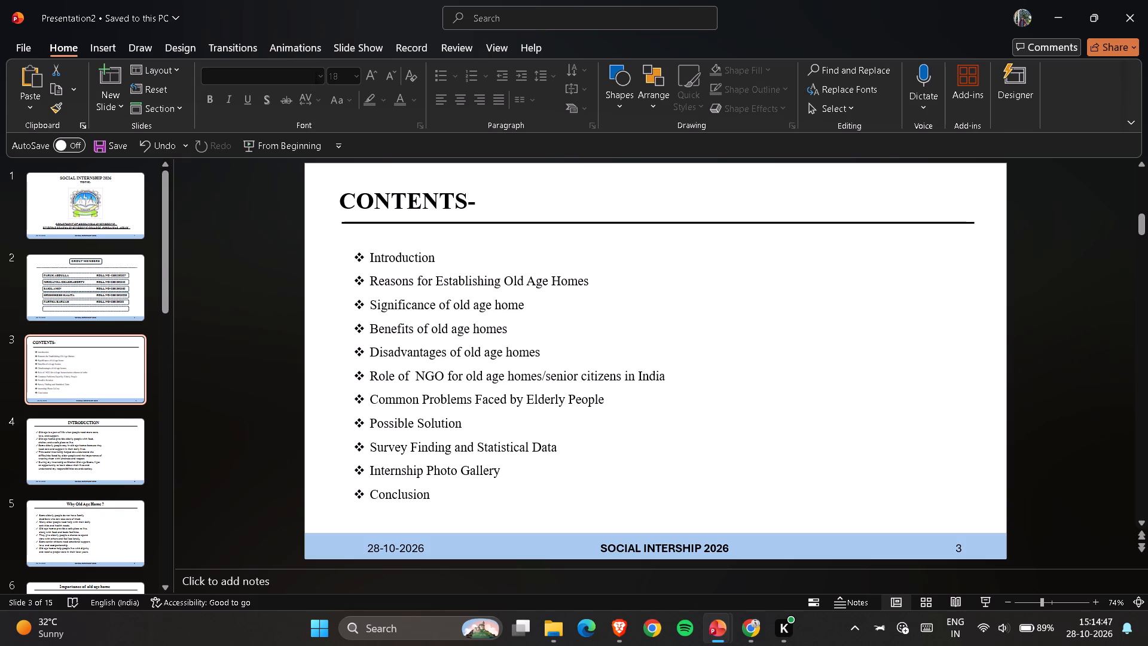
{"action": "left_click", "coordinate": [460, 448]}
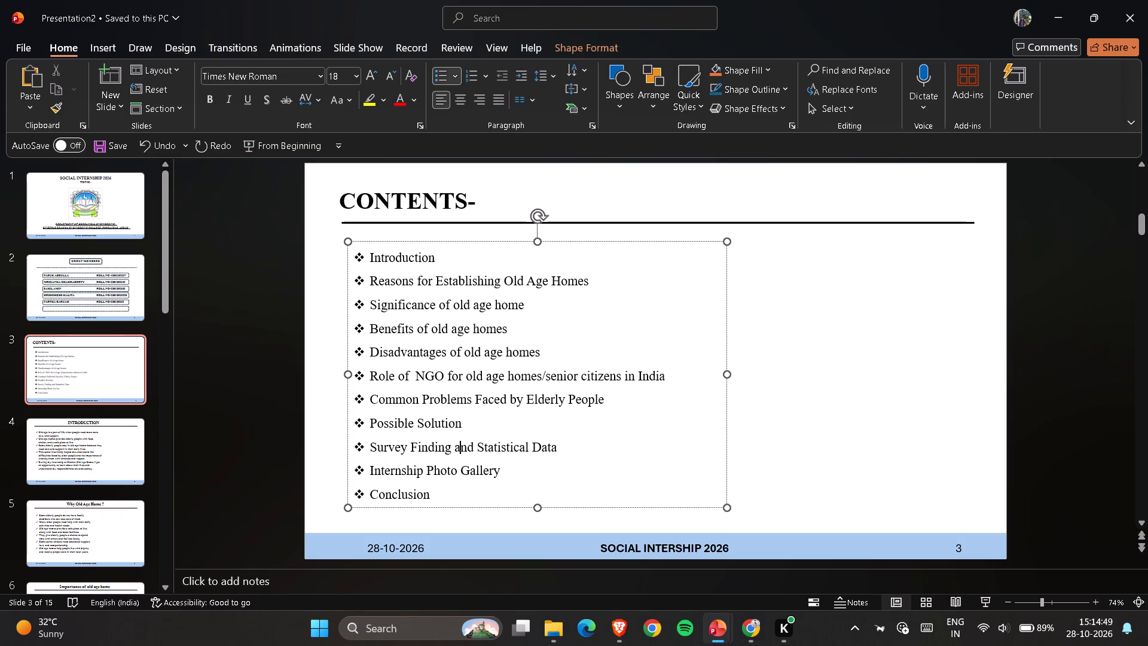
{"action": "left_click_drag", "start_coordinate": [561, 446], "coordinate": [377, 446]}
{"action": "key", "text": "ctrl+c"}
{"action": "scroll", "coordinate": [35, 415], "scroll_direction": "down", "scroll_amount": 5}
{"action": "scroll", "coordinate": [84, 422], "scroll_direction": "down", "scroll_amount": 5}
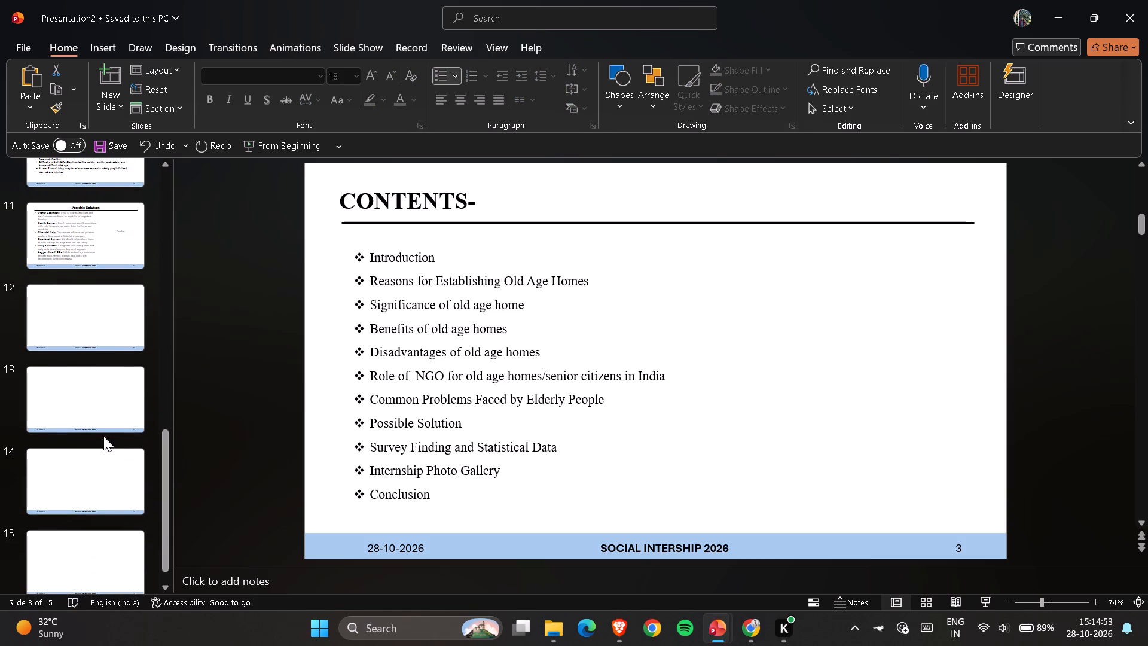
{"action": "left_click", "coordinate": [106, 310]}
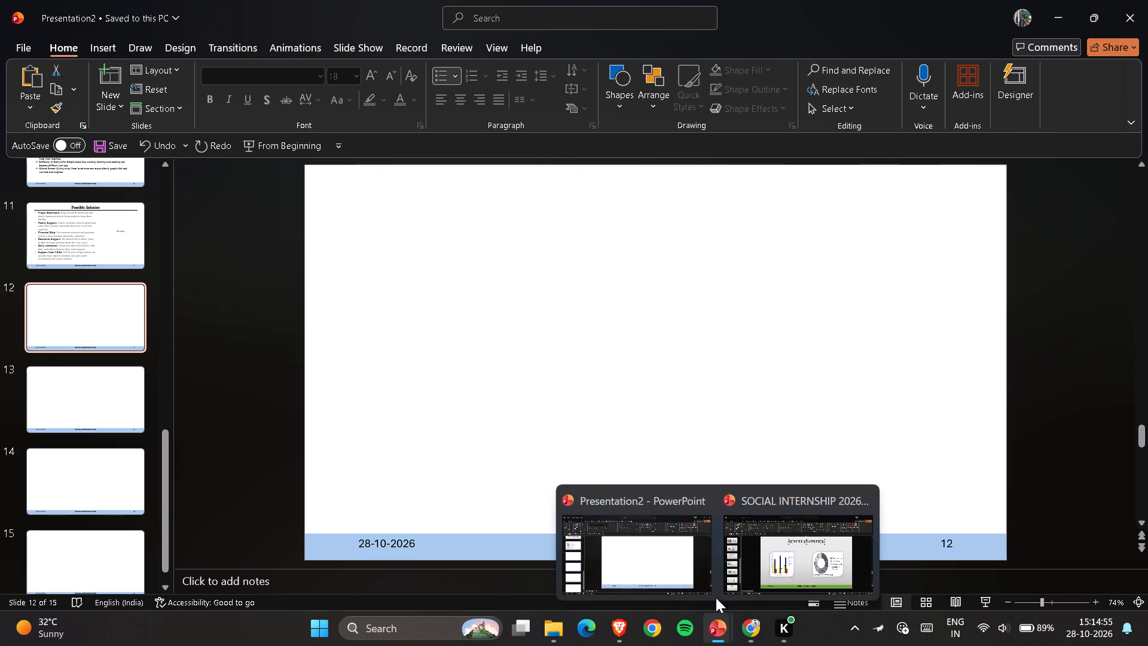
{"action": "left_click", "coordinate": [641, 403]}
{"action": "key", "text": "ctrl+v"}
{"action": "key", "text": "BackSpace"}
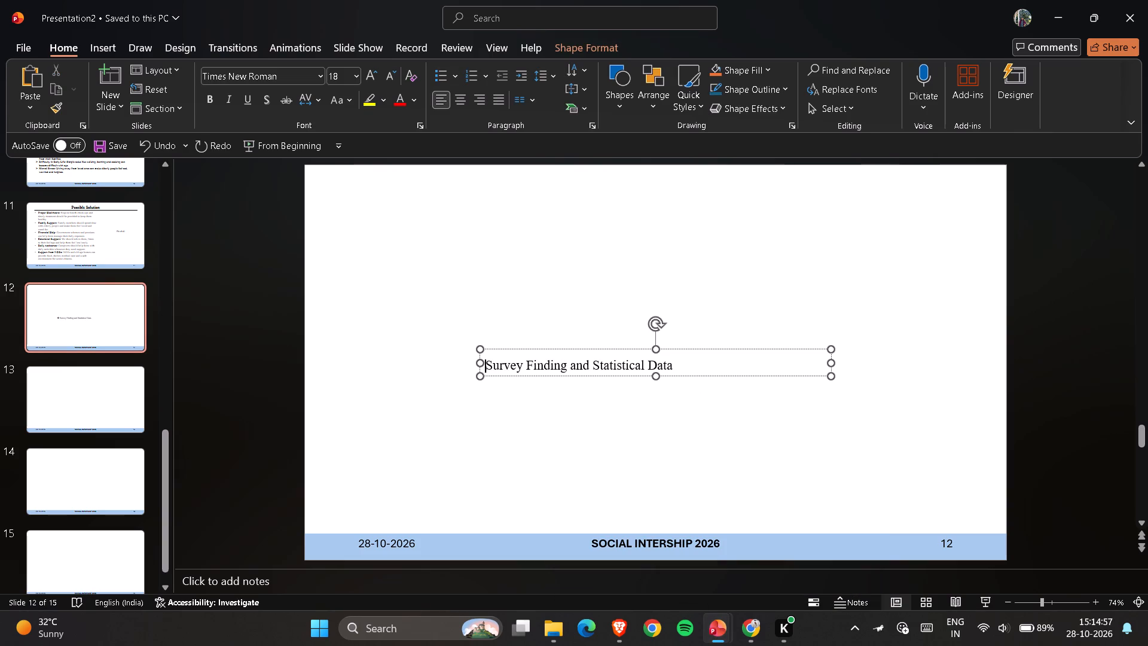
{"action": "key", "text": "BackSpace"}
Format the "Survey Finding and Statistical Data" text on slide 12 as 32 pt bold.
{"action": "key", "text": "ctrl+a"}
{"action": "double_click", "coordinate": [380, 79]}
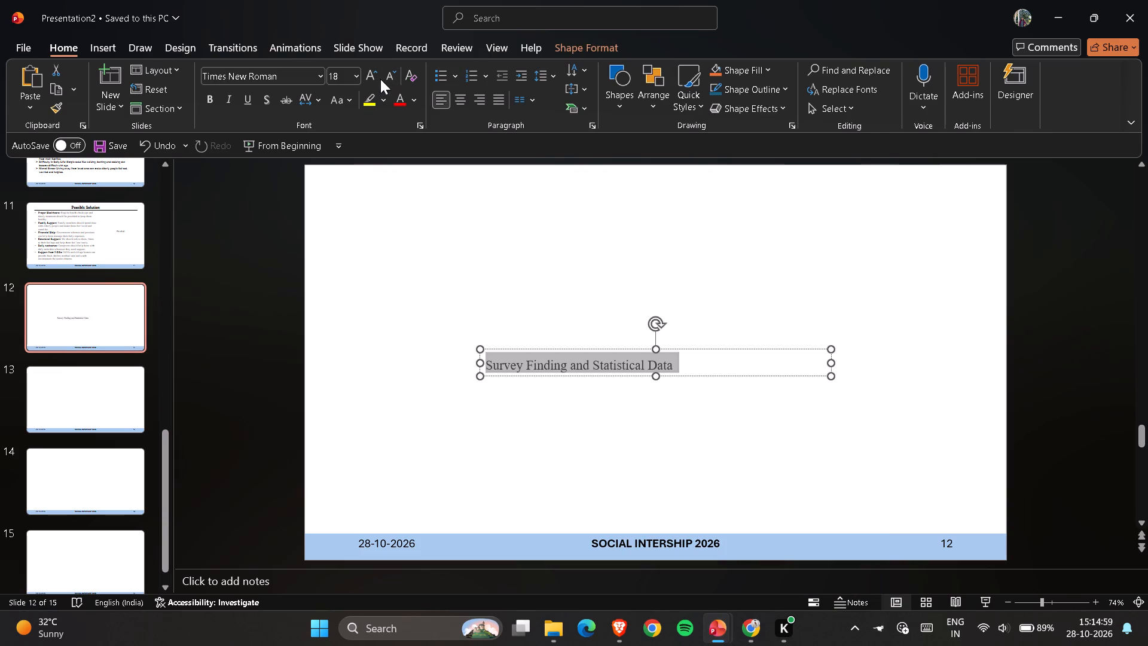
{"action": "triple_click", "coordinate": [374, 77]}
{"action": "left_click", "coordinate": [373, 77]}
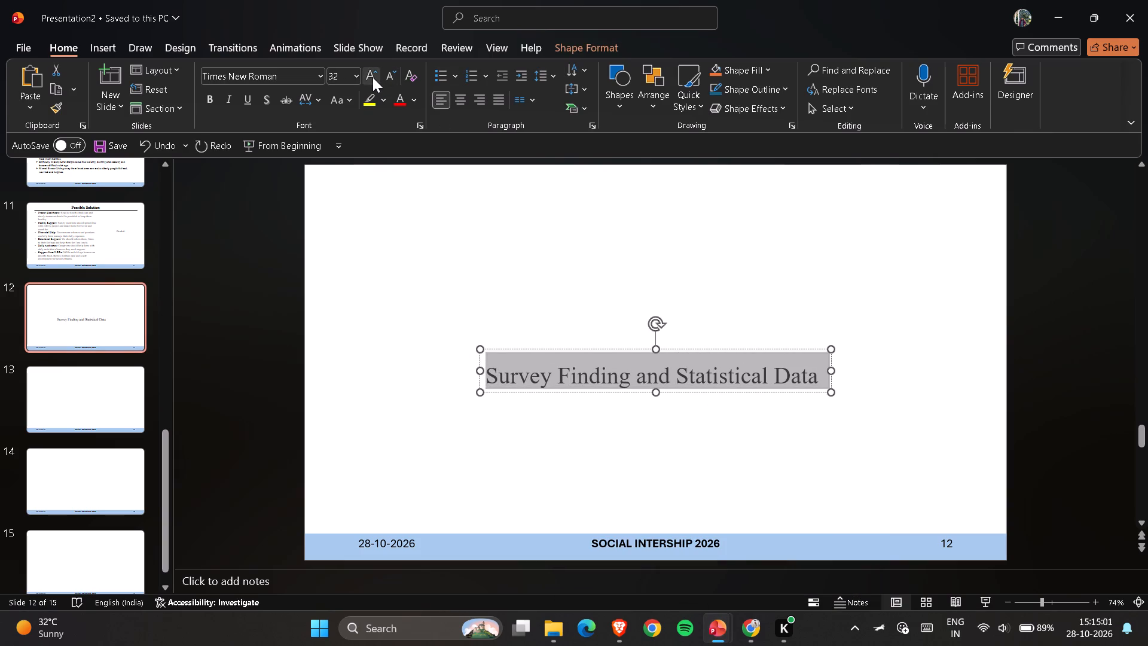
{"action": "left_click", "coordinate": [212, 98]}
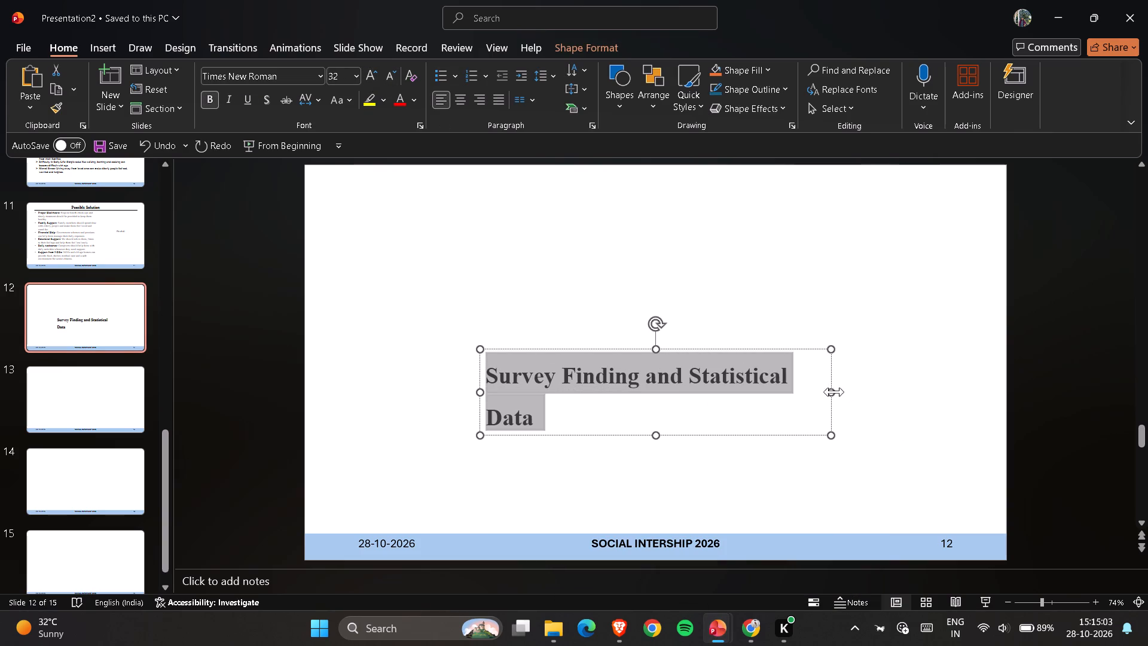
Widen the slide 12 heading box on both sides, centre its text and move it to the top of the slide.
{"action": "left_click_drag", "start_coordinate": [827, 391], "coordinate": [956, 386]}
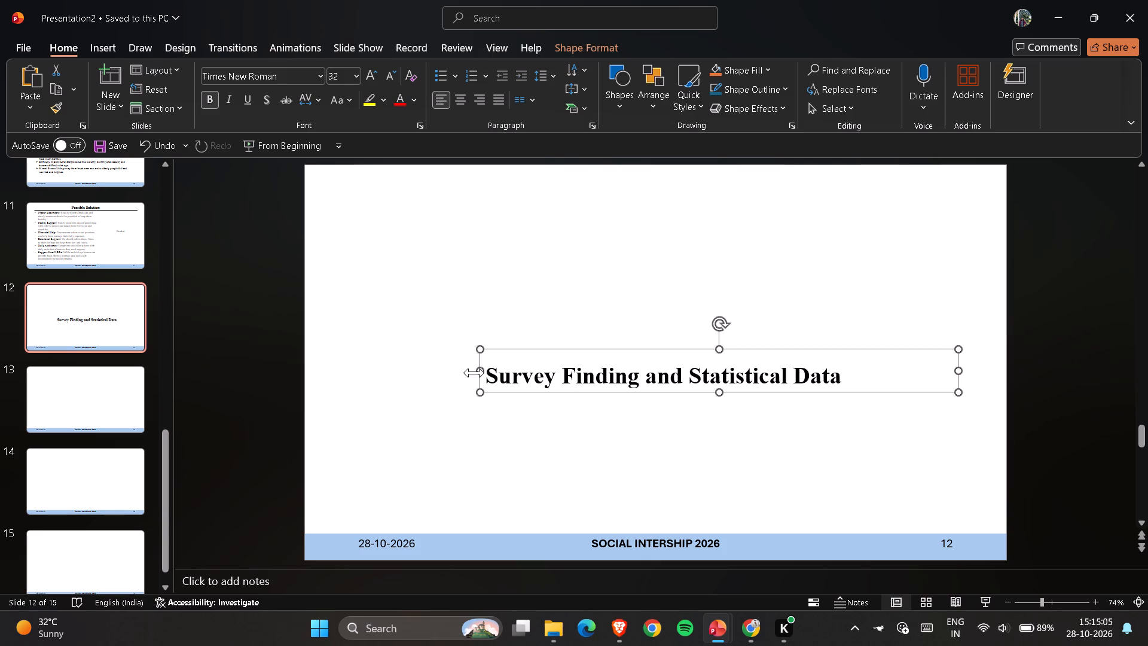
{"action": "left_click_drag", "start_coordinate": [484, 372], "coordinate": [349, 367]}
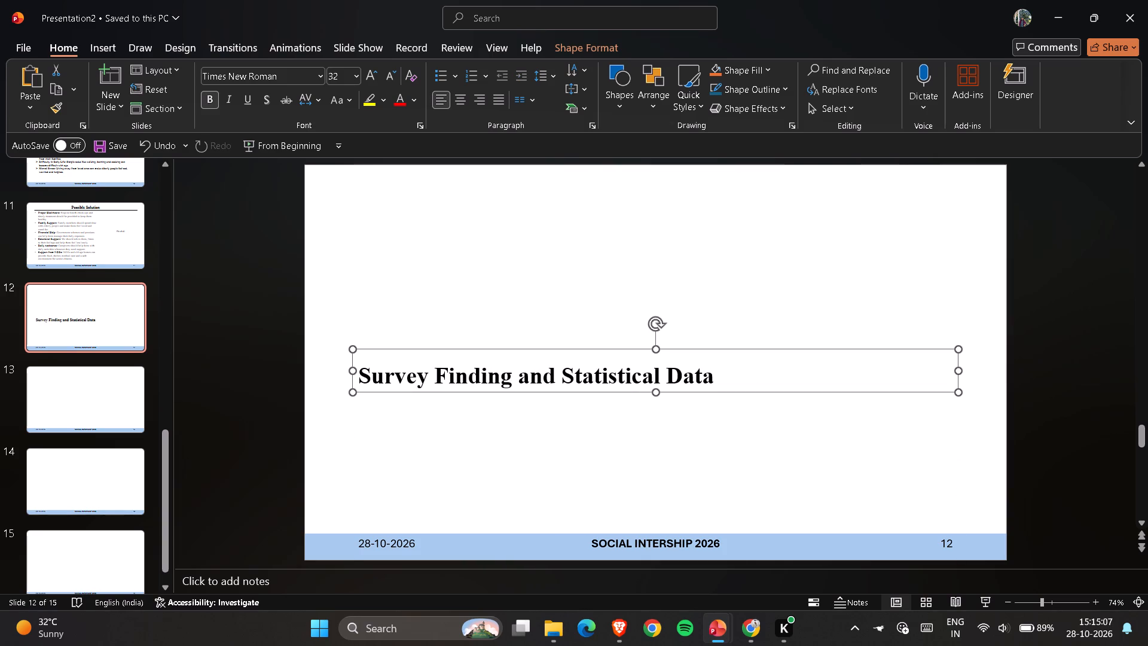
{"action": "left_click", "coordinate": [468, 102]}
{"action": "left_click_drag", "start_coordinate": [636, 346], "coordinate": [627, 208]}
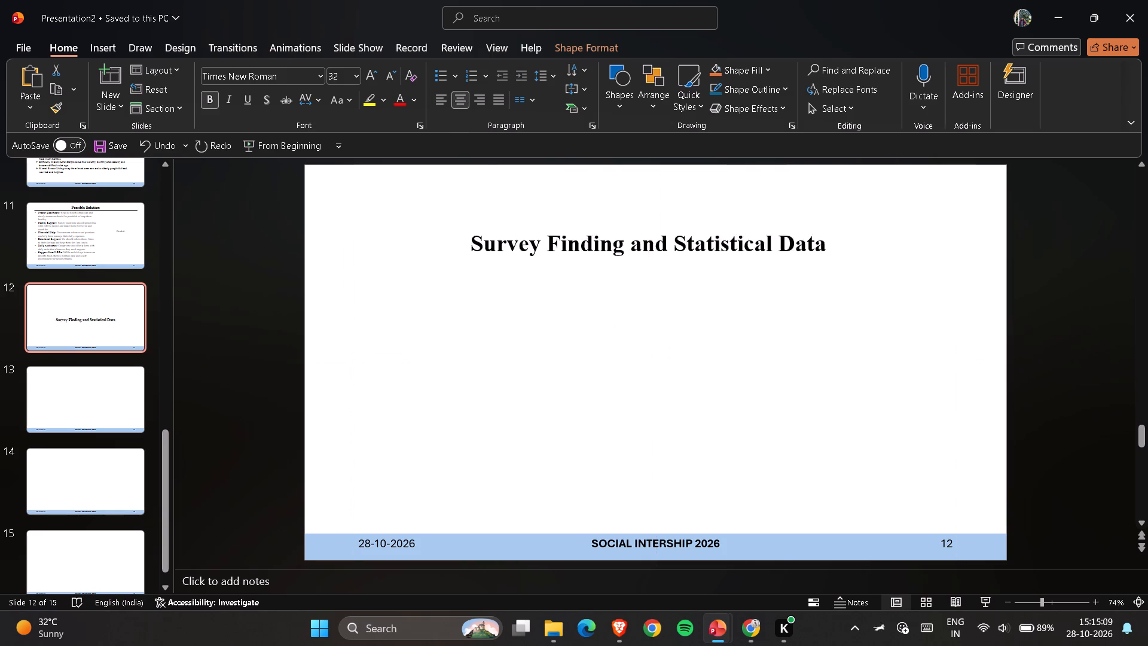
{"action": "left_click_drag", "start_coordinate": [627, 208], "coordinate": [633, 166]}
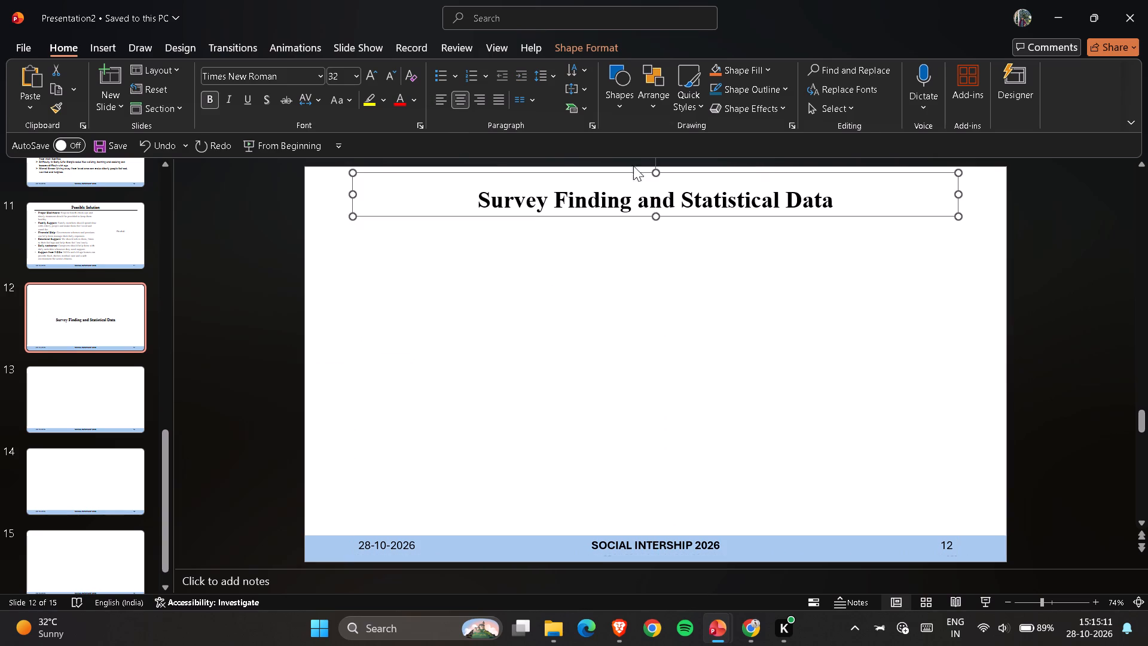
Copy the heading line from the Possible Solution slide to slide 12 and adjust the heading to sit just above it.
{"action": "left_click", "coordinate": [57, 239]}
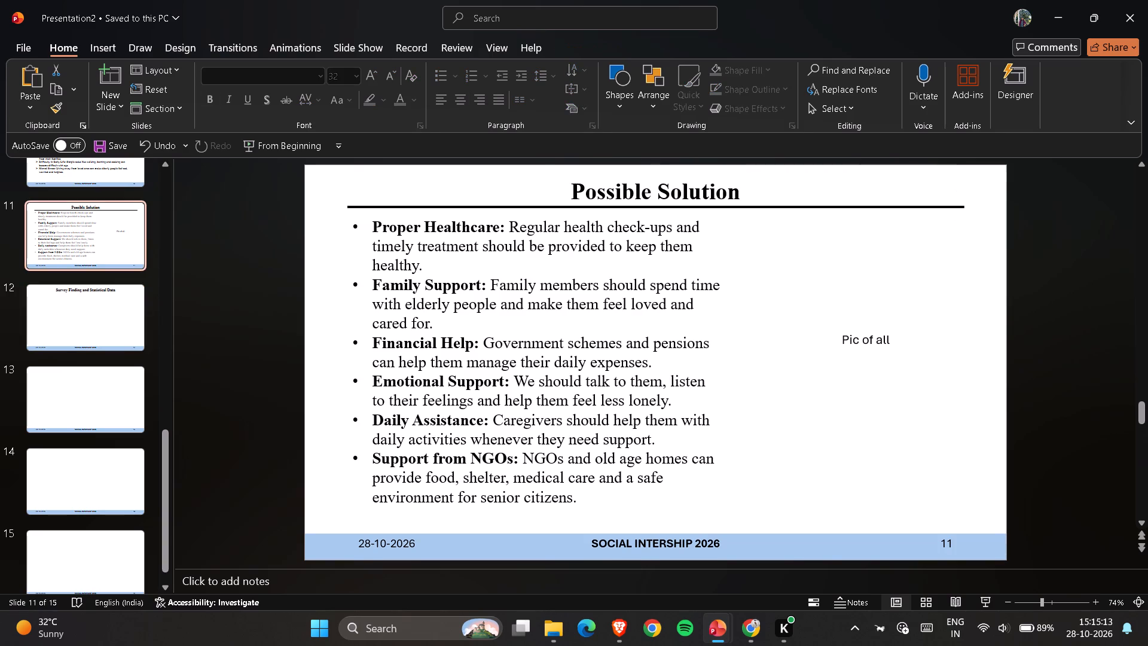
{"action": "left_click", "coordinate": [355, 202]}
{"action": "key", "text": "ctrl+c"}
{"action": "left_click", "coordinate": [60, 318]}
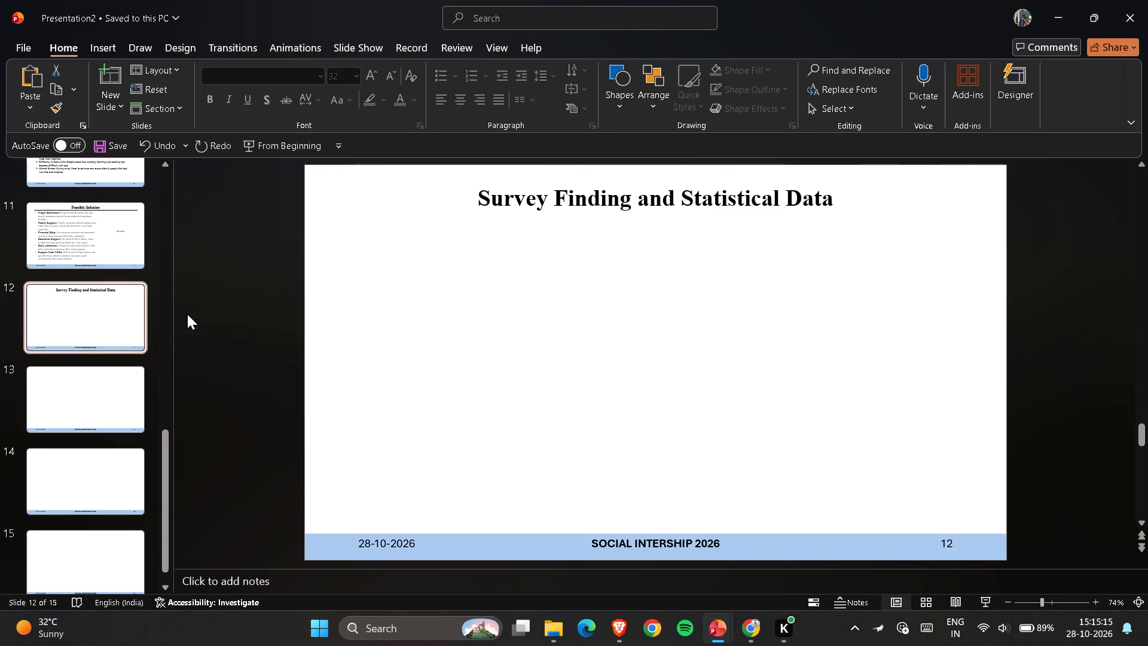
{"action": "key", "text": "ctrl+v"}
{"action": "left_click", "coordinate": [512, 190]}
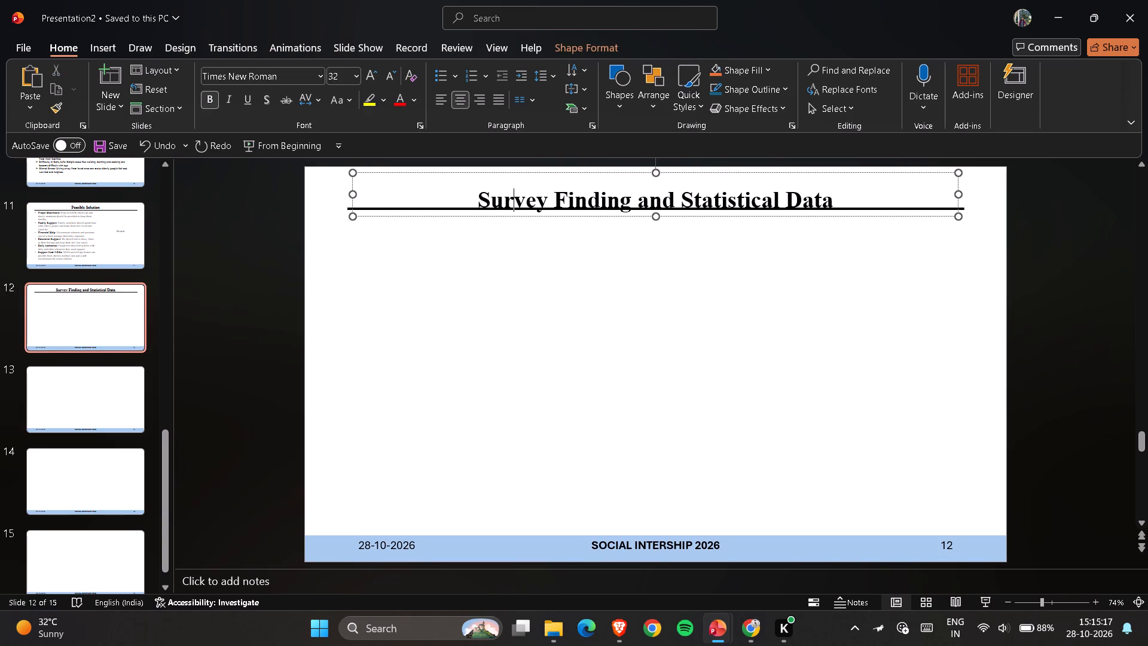
{"action": "left_click_drag", "start_coordinate": [538, 170], "coordinate": [536, 178]}
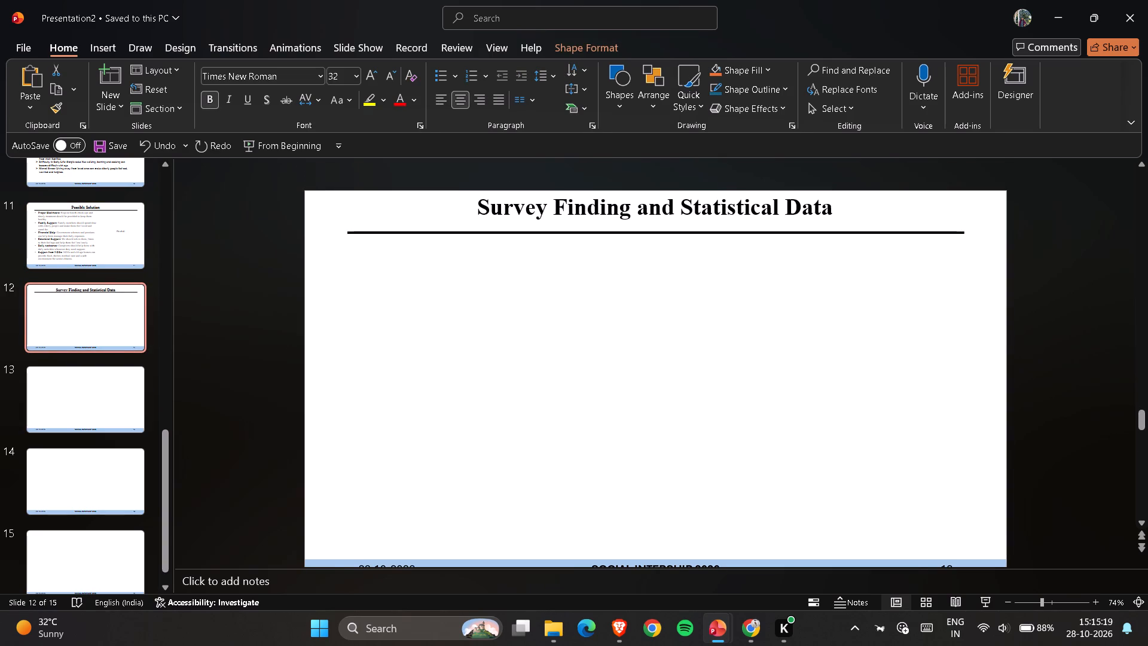
{"action": "left_click_drag", "start_coordinate": [536, 178], "coordinate": [538, 186]}
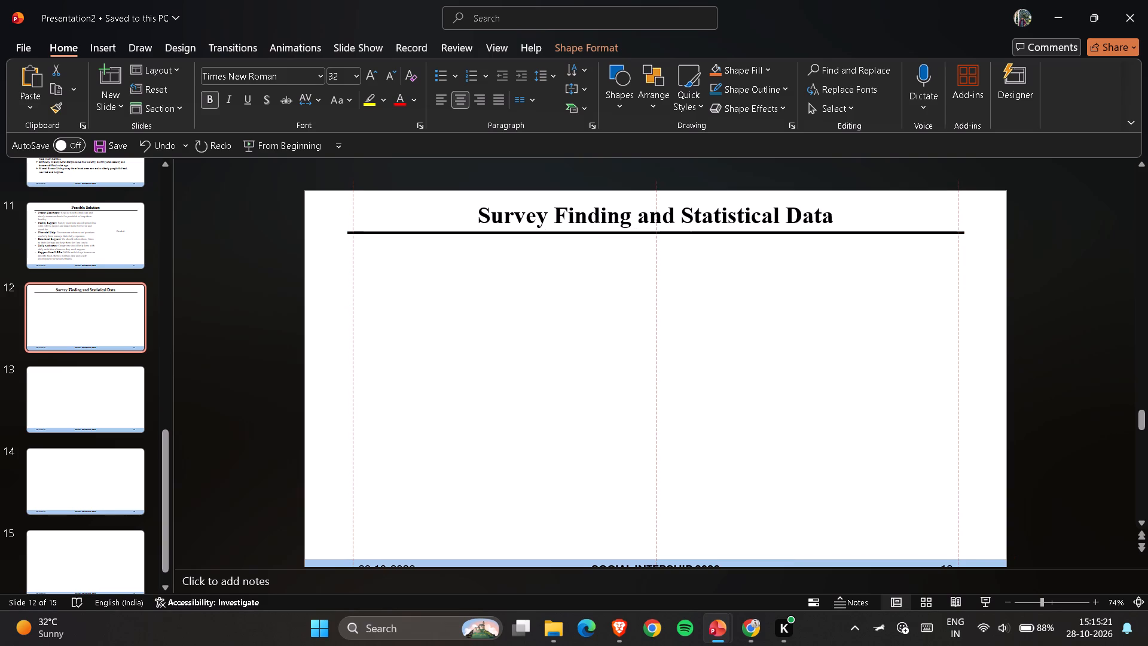
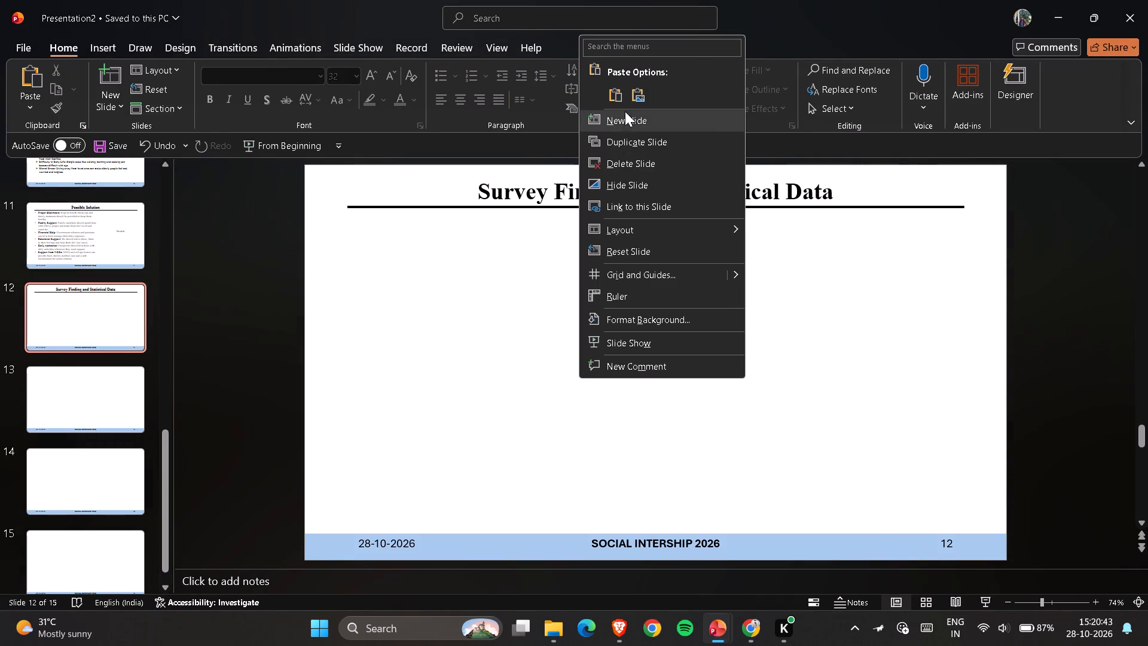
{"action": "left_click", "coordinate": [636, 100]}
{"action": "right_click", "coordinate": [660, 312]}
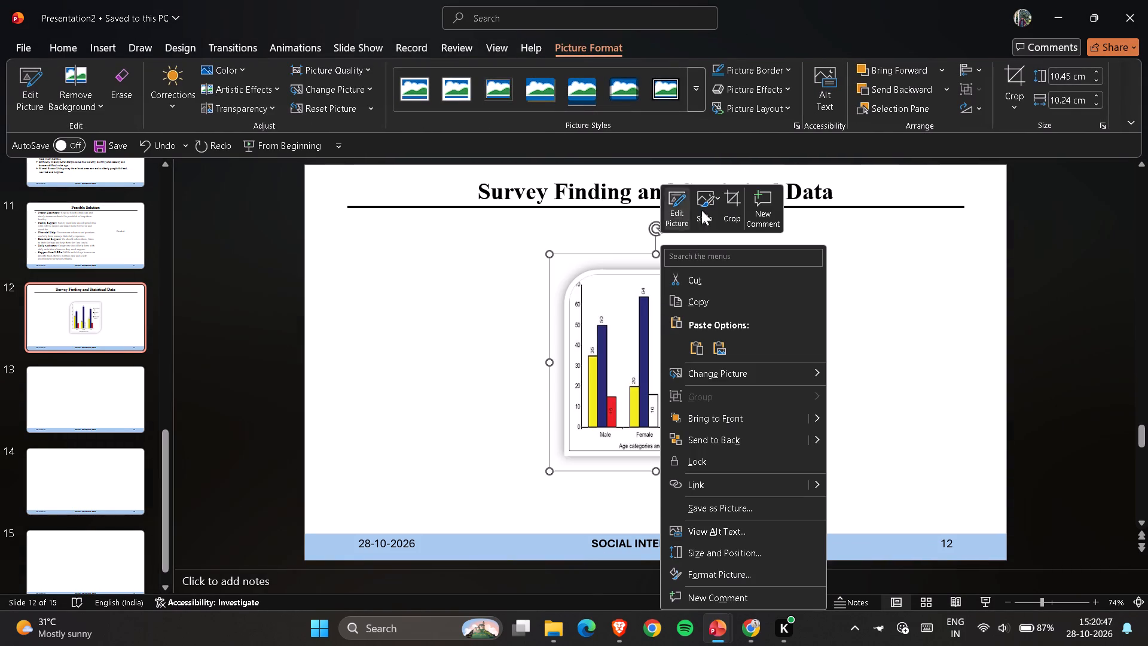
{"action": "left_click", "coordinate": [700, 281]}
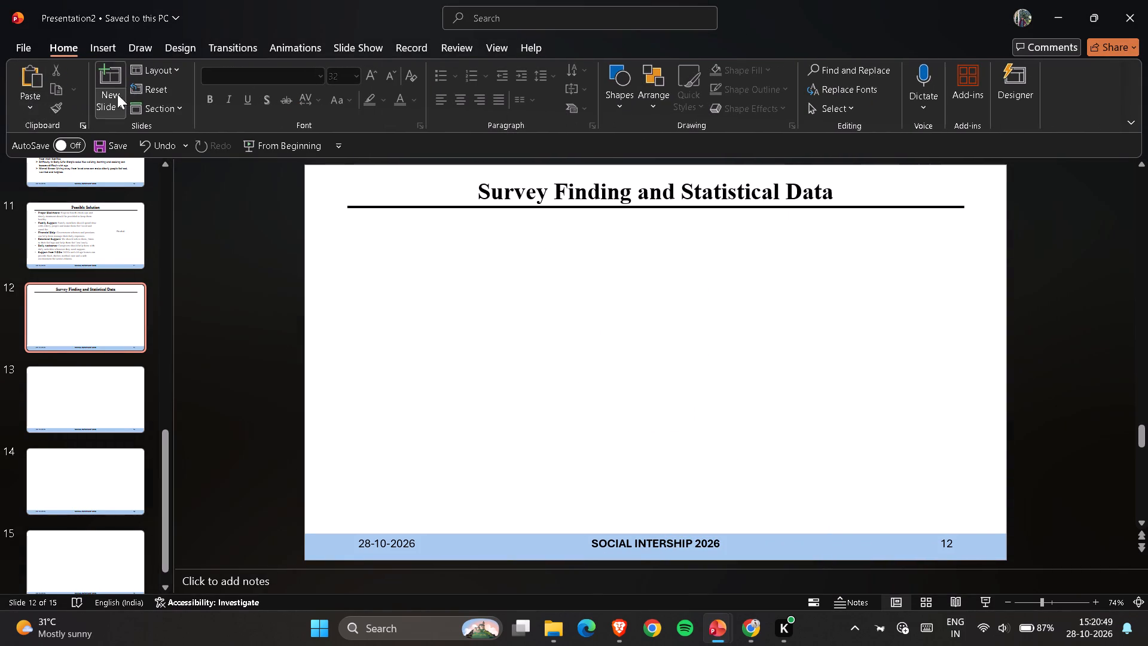
Insert the picture "Reasons for Staying and Age-Sex Statistics" from the Downloads folder onto slide 12.
{"action": "left_click", "coordinate": [97, 50]}
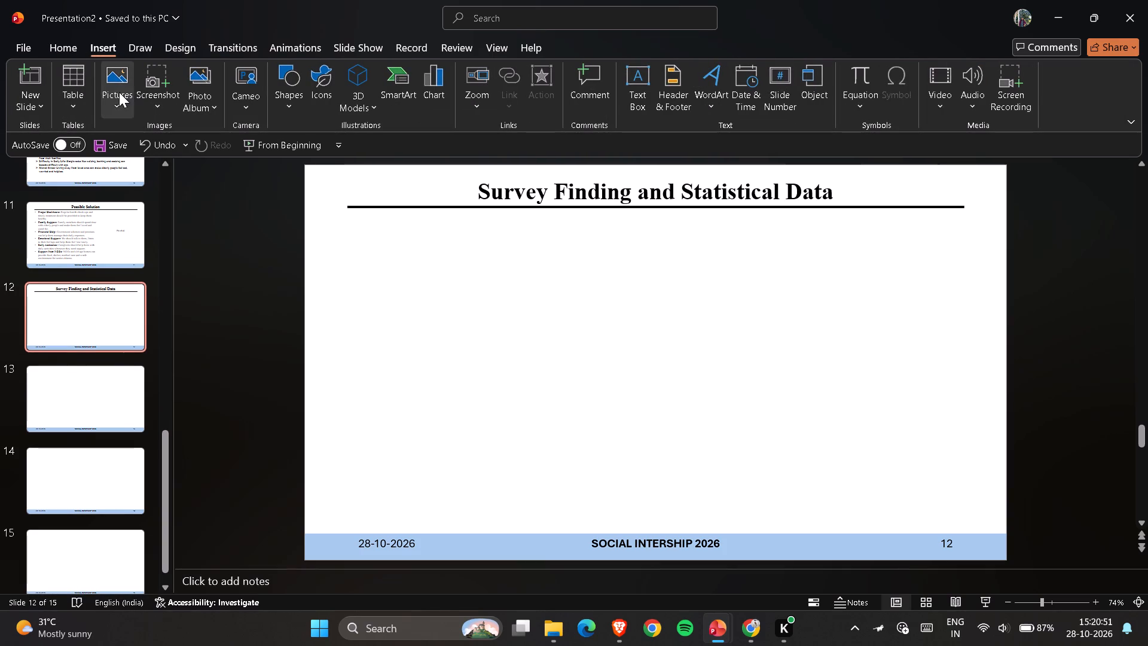
{"action": "left_click", "coordinate": [118, 92]}
{"action": "left_click", "coordinate": [152, 151]}
{"action": "scroll", "coordinate": [73, 143], "scroll_direction": "up", "scroll_amount": 2}
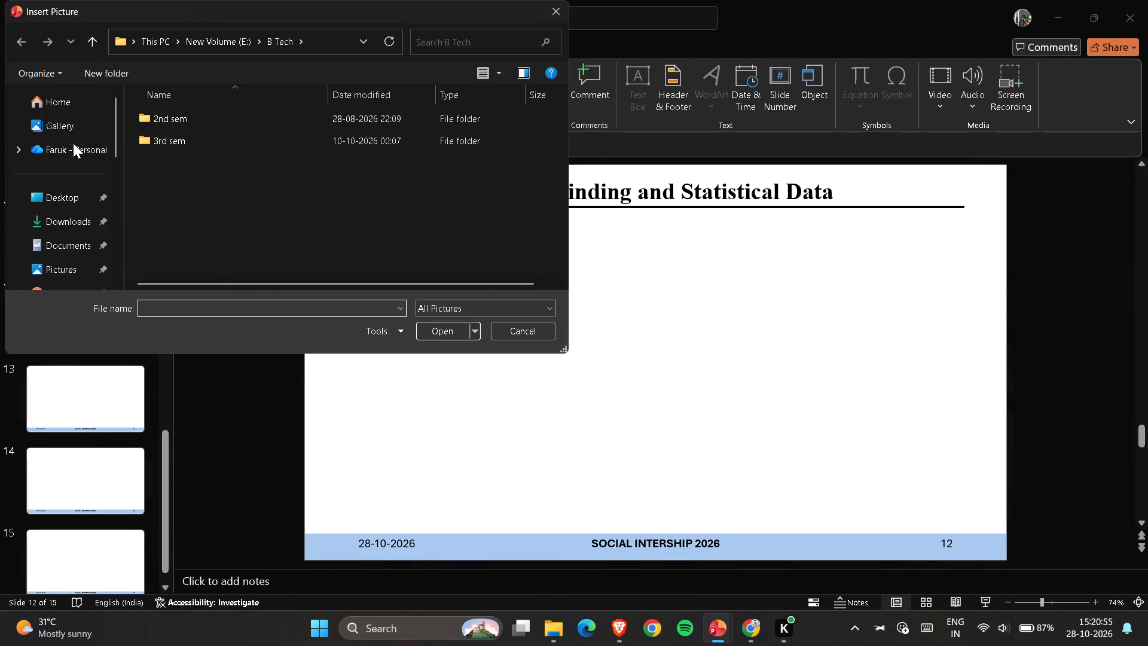
{"action": "left_click", "coordinate": [74, 219]}
{"action": "left_click", "coordinate": [173, 134]}
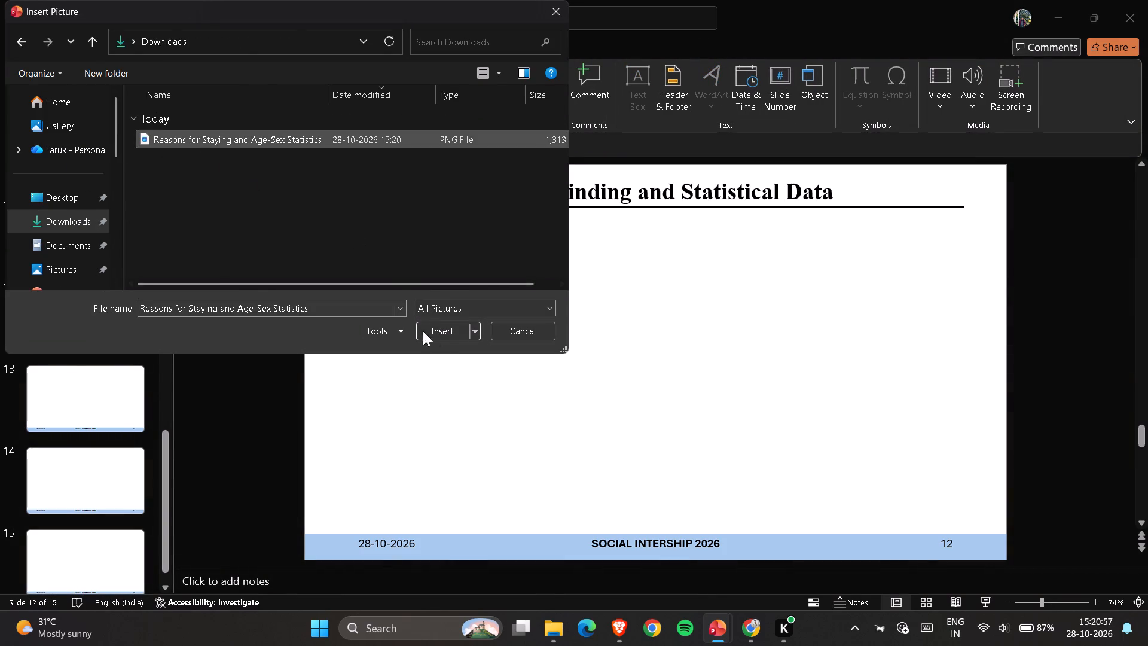
{"action": "left_click", "coordinate": [442, 338]}
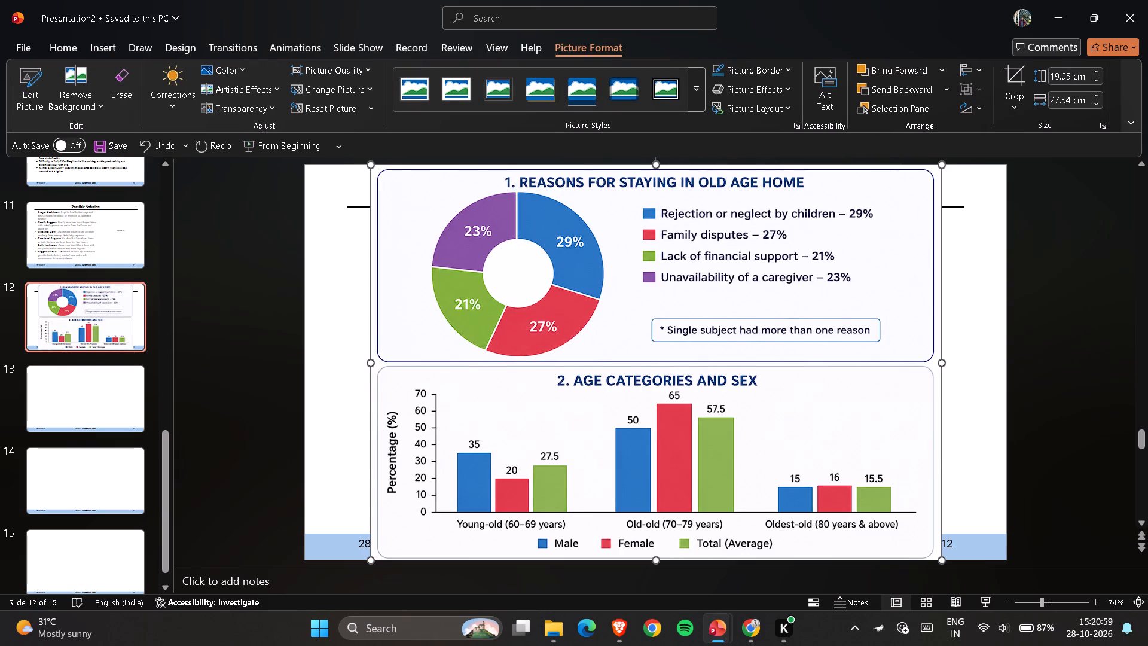
Fit the infographic between slide 12's title line and footer band, reducing its height to about 15.43 cm and keeping the width at 27.54 cm.
{"action": "left_click_drag", "start_coordinate": [655, 193], "coordinate": [650, 240]}
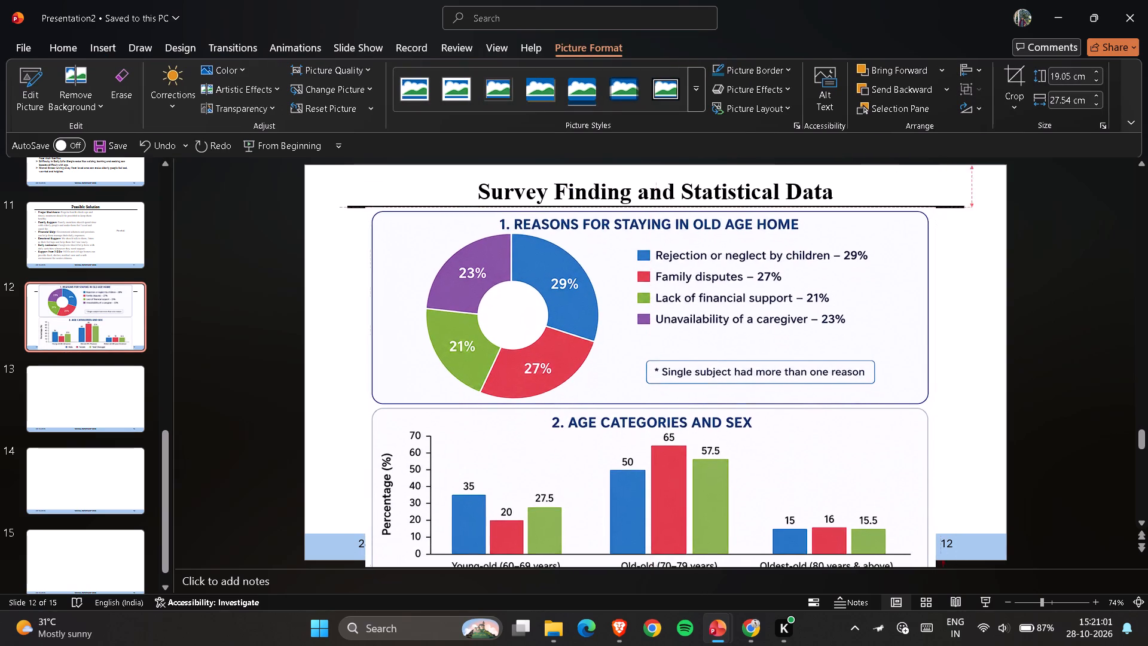
{"action": "left_click_drag", "start_coordinate": [650, 240], "coordinate": [650, 241]}
{"action": "left_click_drag", "start_coordinate": [675, 469], "coordinate": [675, 409]}
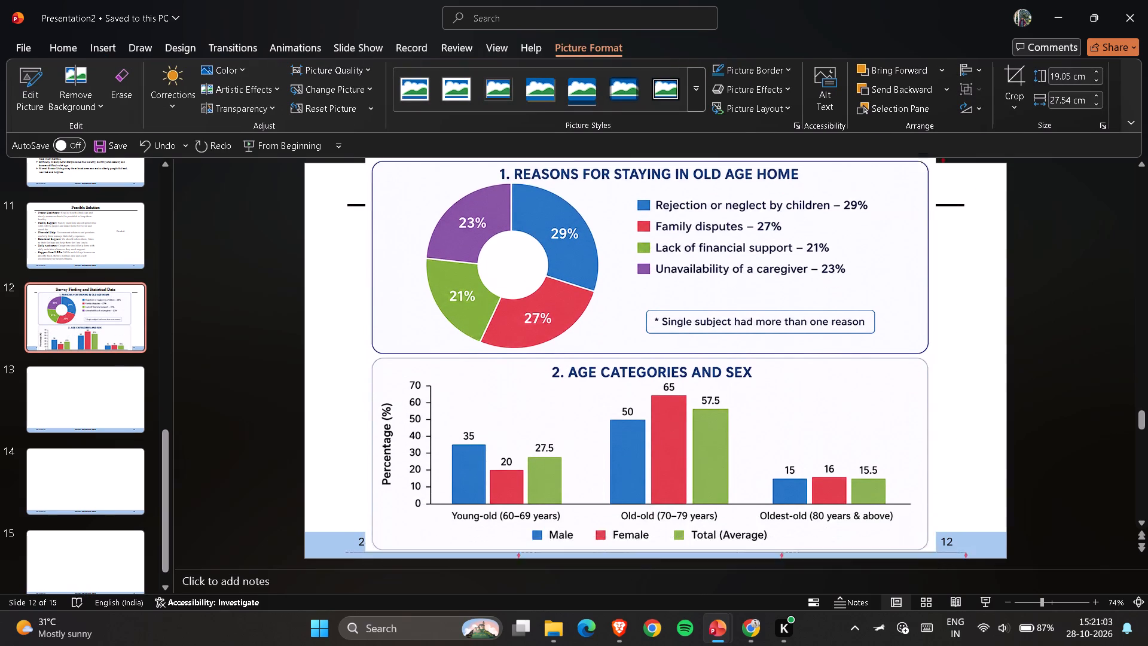
{"action": "left_click_drag", "start_coordinate": [675, 409], "coordinate": [675, 366]}
{"action": "left_click_drag", "start_coordinate": [651, 500], "coordinate": [656, 370]}
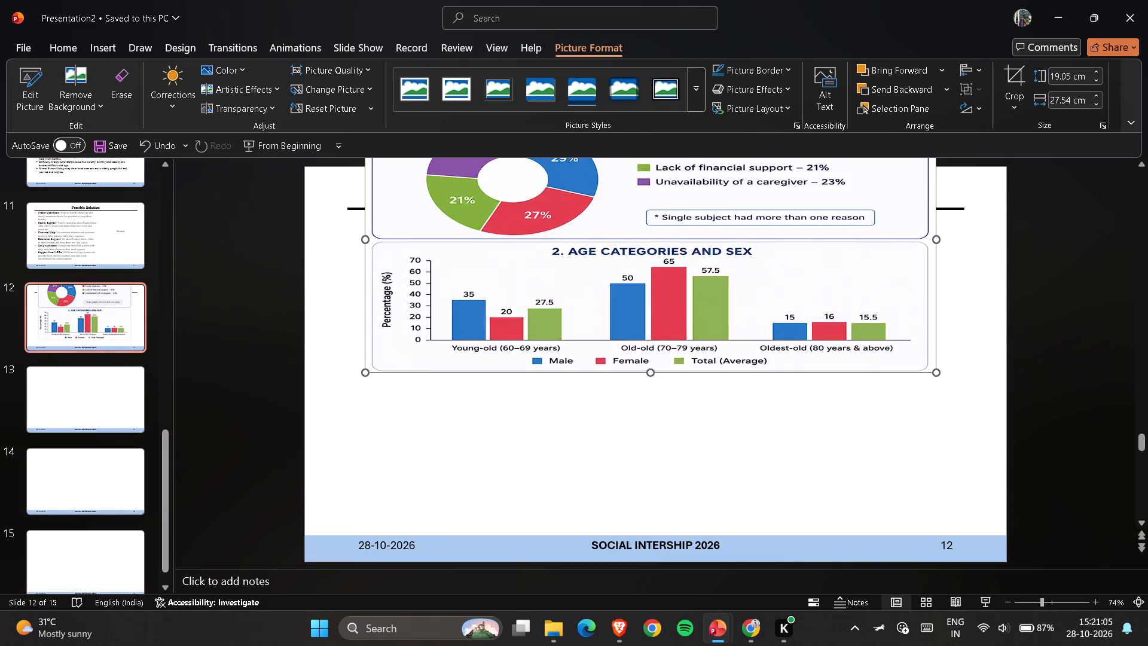
{"action": "left_click_drag", "start_coordinate": [651, 258], "coordinate": [661, 379]}
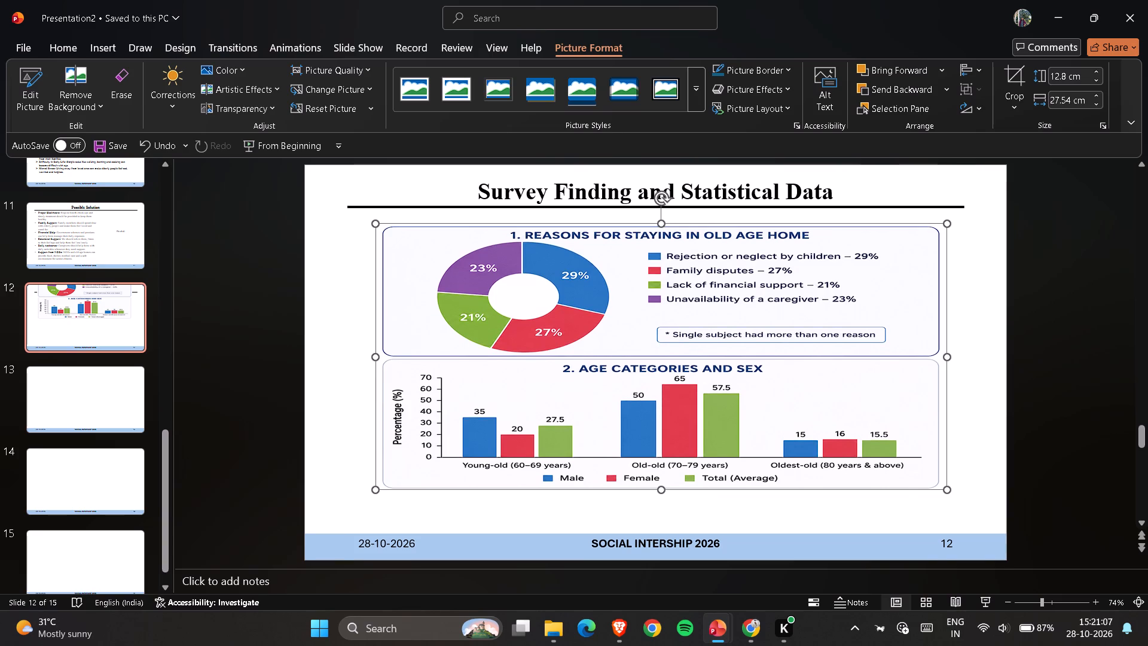
{"action": "left_click_drag", "start_coordinate": [661, 222], "coordinate": [661, 214]}
{"action": "left_click_drag", "start_coordinate": [660, 489], "coordinate": [661, 525]}
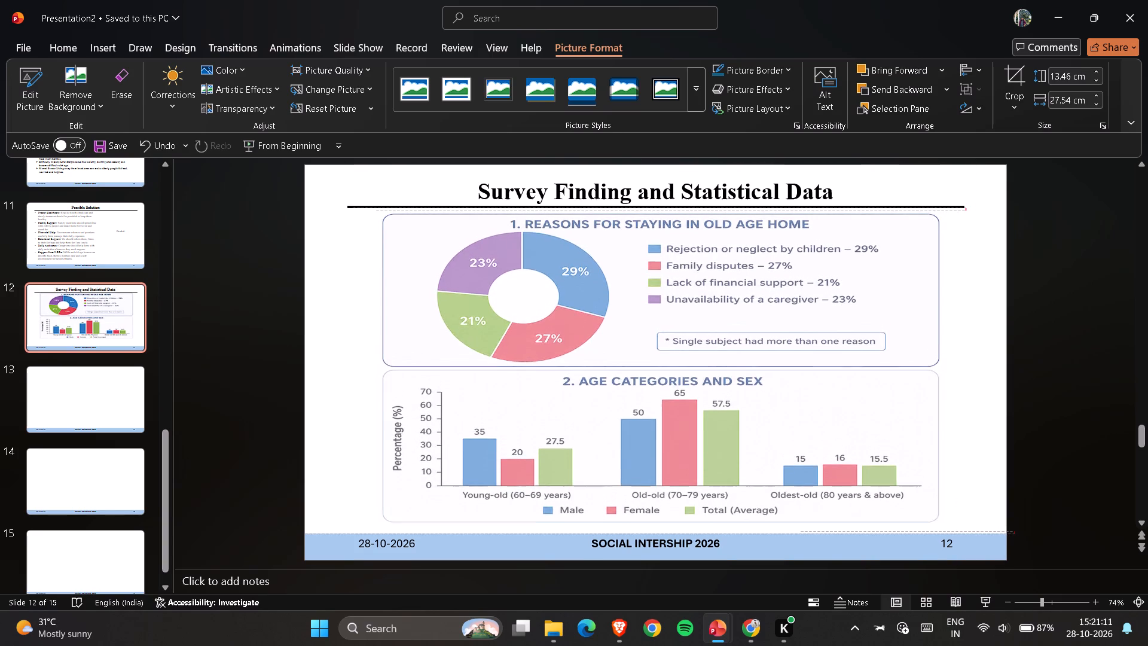
{"action": "left_click_drag", "start_coordinate": [661, 525], "coordinate": [661, 531]}
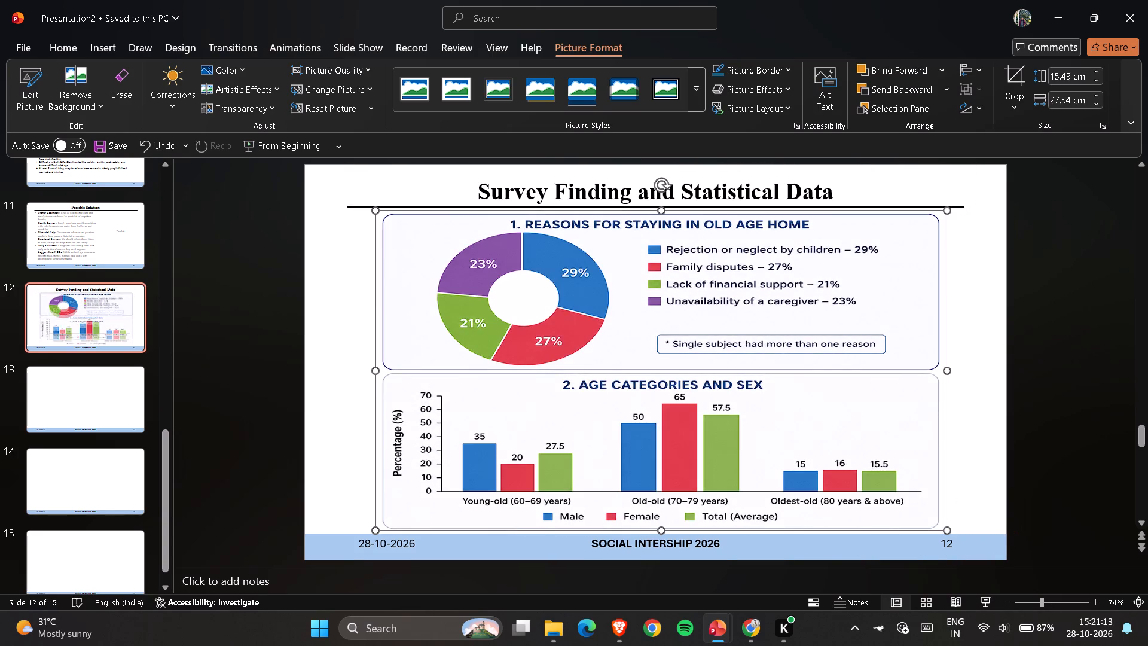
Reduce the infographic's height slightly to leave a gap above slide 12's footer band, and bring it to the front.
{"action": "left_click", "coordinate": [343, 322]}
{"action": "left_click", "coordinate": [595, 304]}
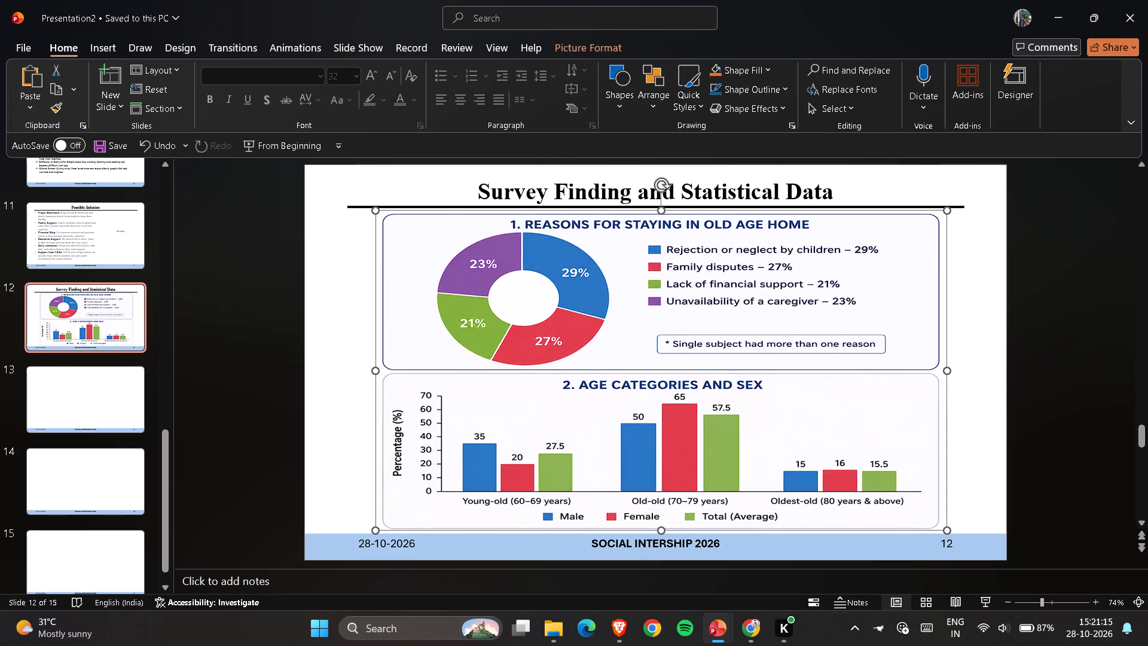
{"action": "left_click", "coordinate": [660, 529]}
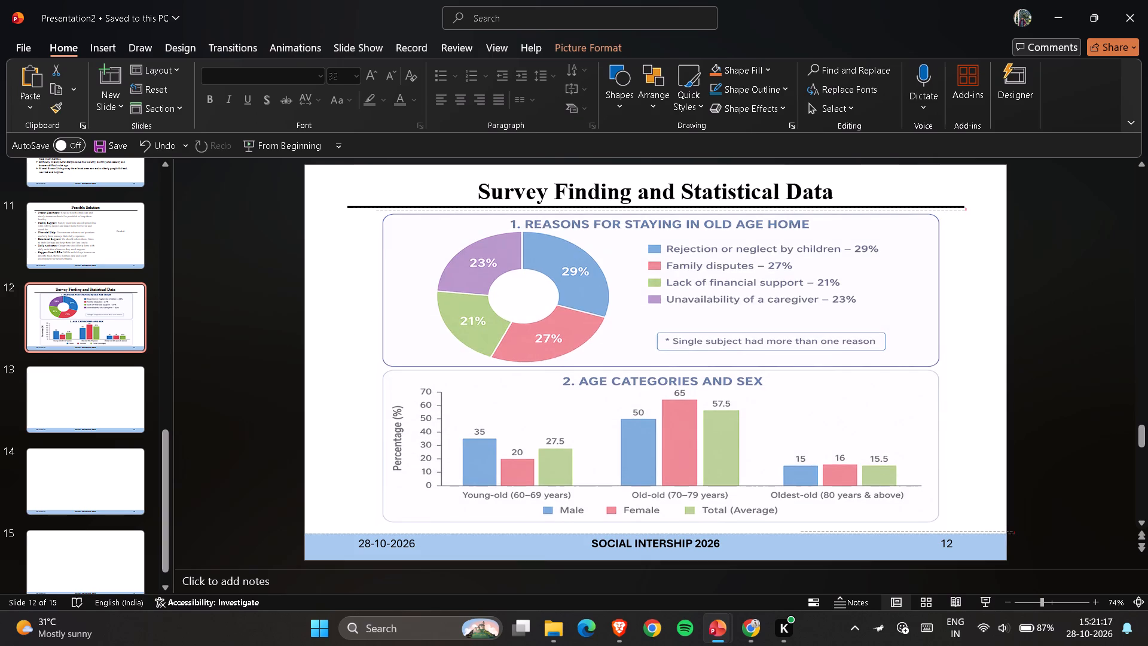
{"action": "right_click", "coordinate": [661, 422]}
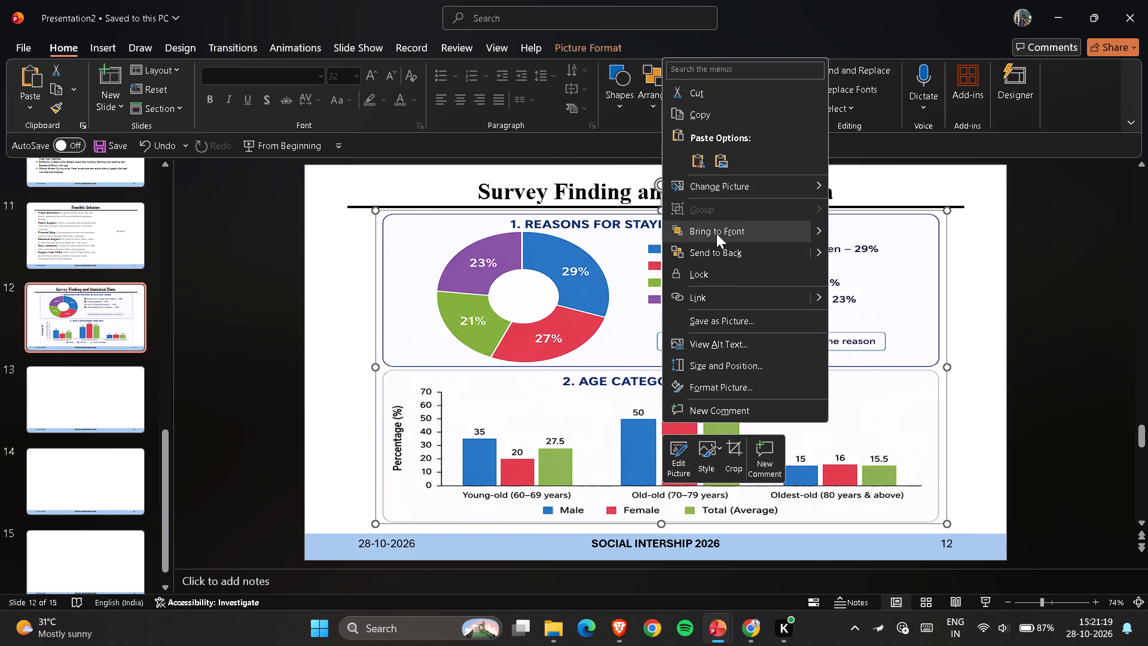
{"action": "left_click", "coordinate": [716, 235]}
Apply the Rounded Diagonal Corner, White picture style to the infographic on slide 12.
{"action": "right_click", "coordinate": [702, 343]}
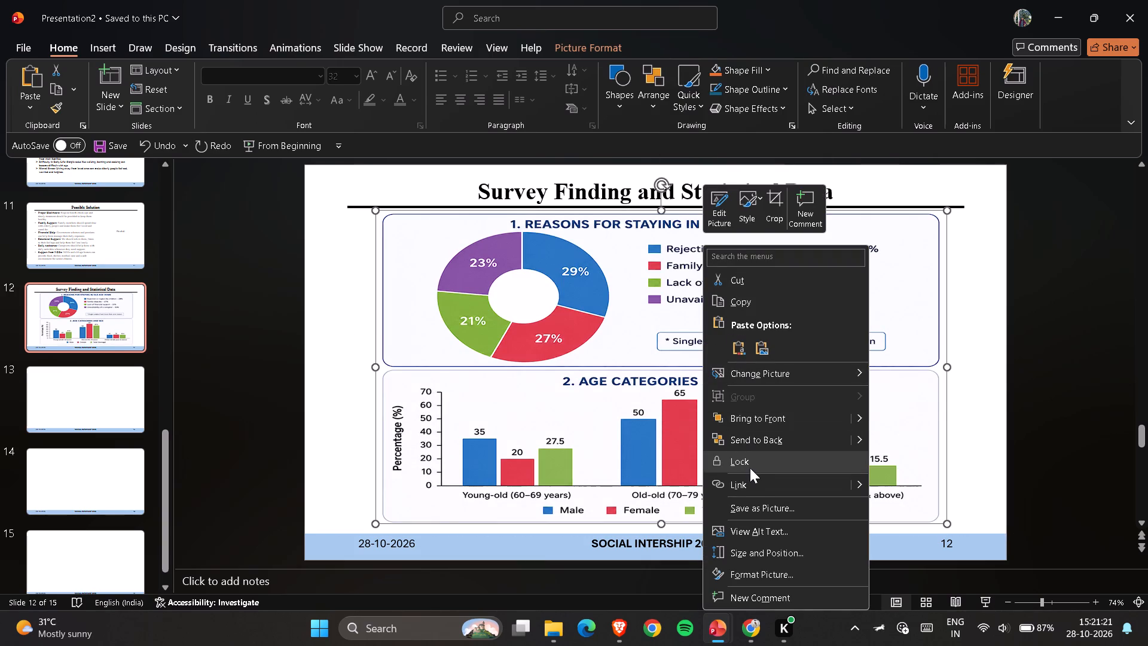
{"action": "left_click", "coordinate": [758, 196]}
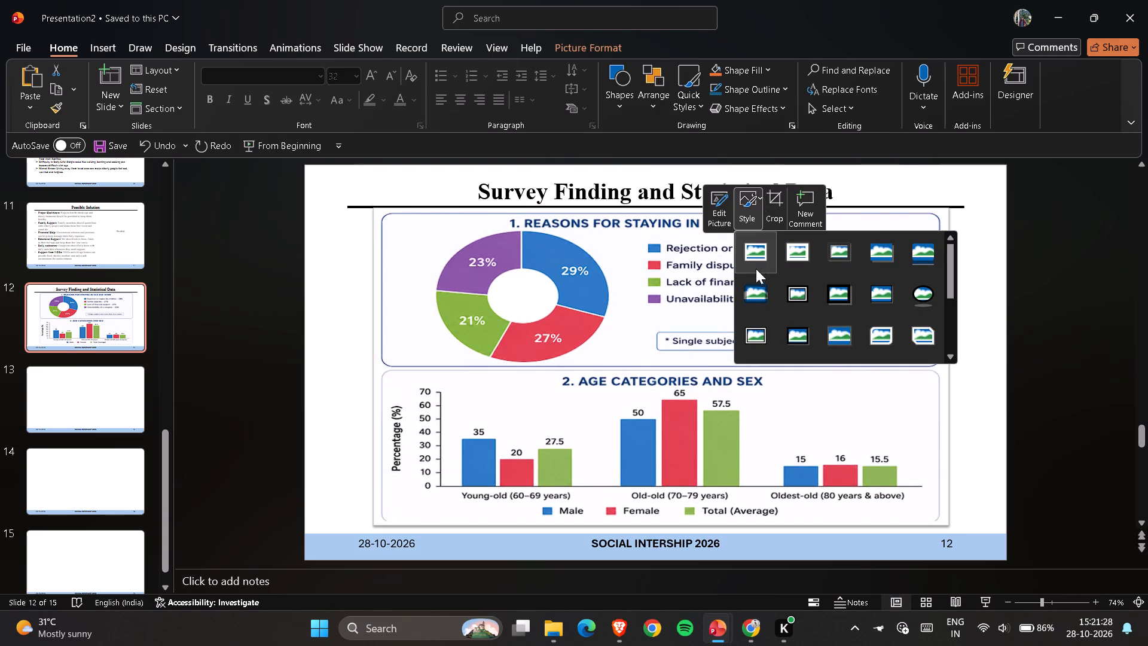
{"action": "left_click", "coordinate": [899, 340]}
Shrink the infographic's height slightly and nudge it down so it sits between the title line and the footer band.
{"action": "left_click", "coordinate": [731, 340]}
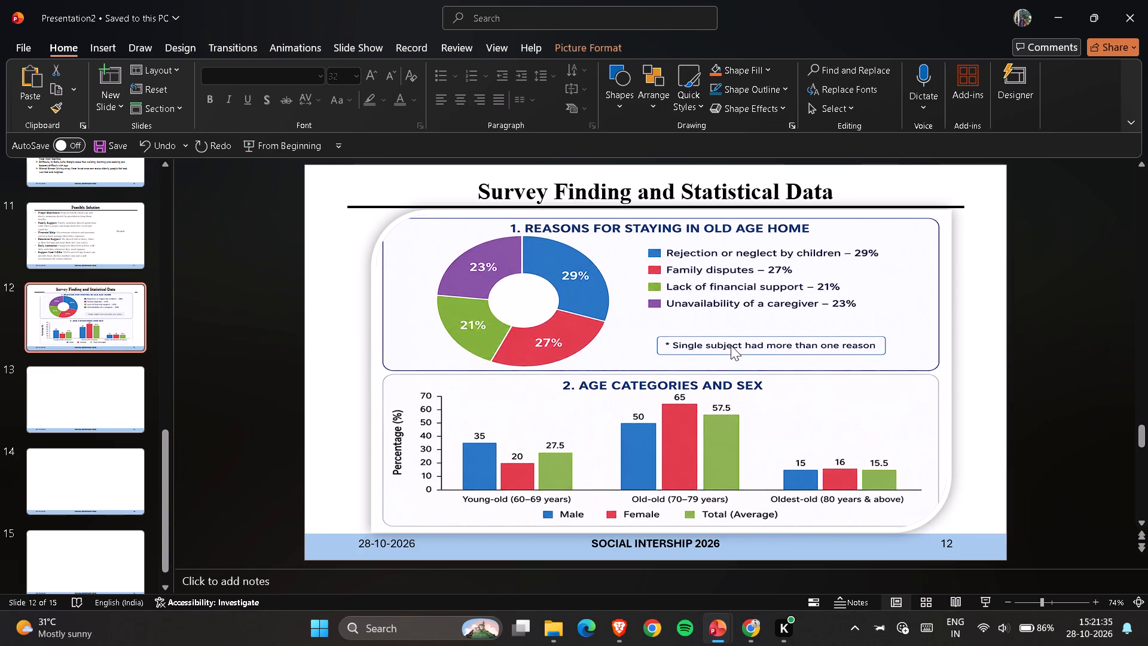
{"action": "left_click_drag", "start_coordinate": [660, 525], "coordinate": [660, 517]}
{"action": "left_click_drag", "start_coordinate": [674, 352], "coordinate": [678, 361]}
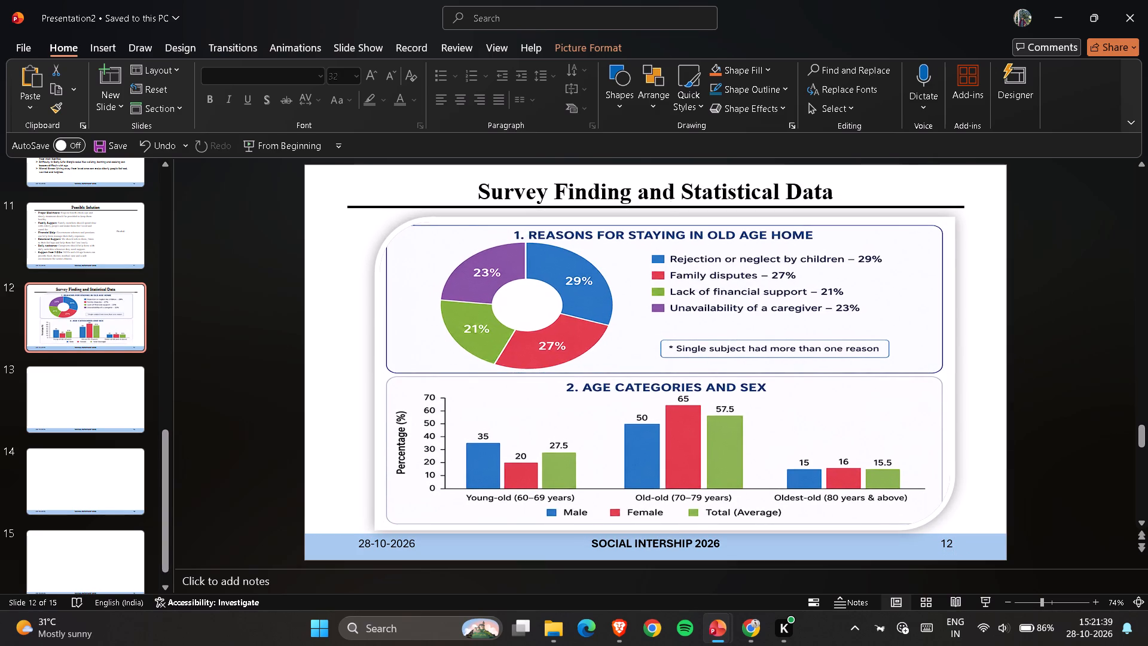
Change the infographic's picture style to the first one in the gallery, a plain rectangular white frame.
{"action": "right_click", "coordinate": [677, 358]}
{"action": "left_click", "coordinate": [733, 200]}
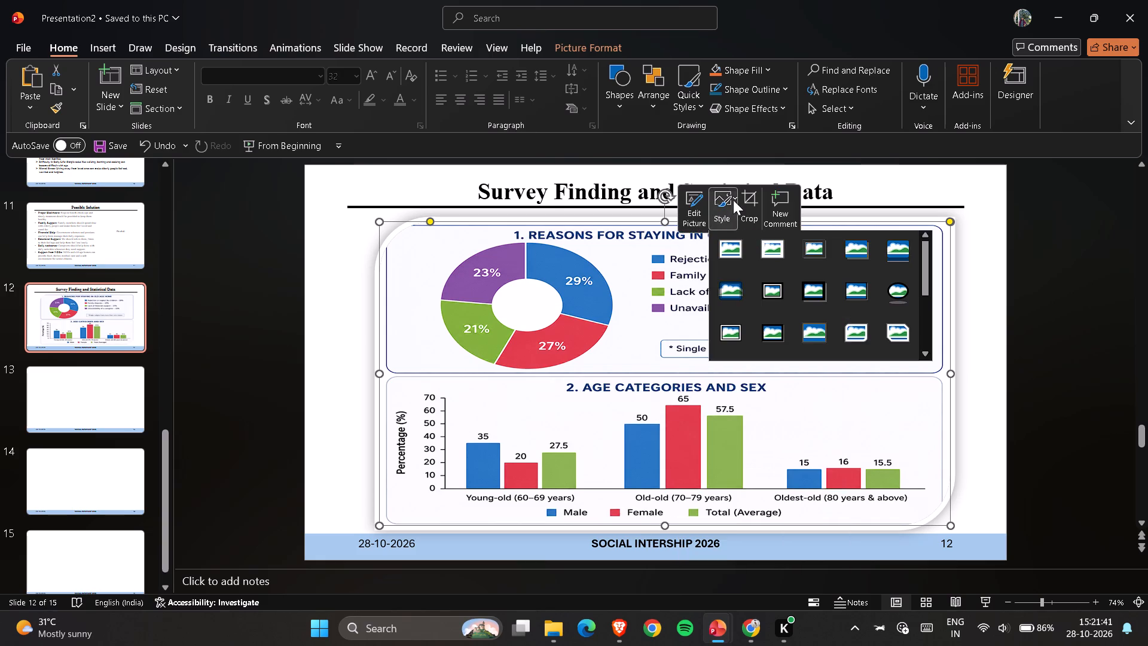
{"action": "left_click", "coordinate": [733, 263]}
{"action": "left_click", "coordinate": [671, 313]}
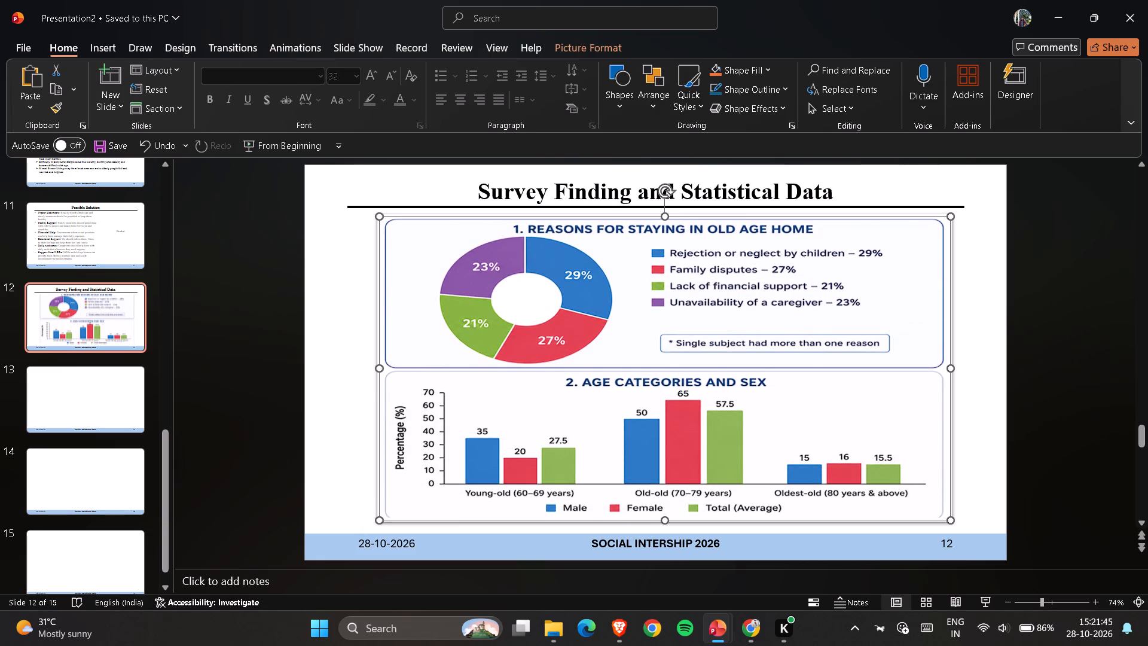
Adjust the framed infographic's height and position to fill the space between the title line and the footer band.
{"action": "left_click_drag", "start_coordinate": [664, 519], "coordinate": [667, 525]}
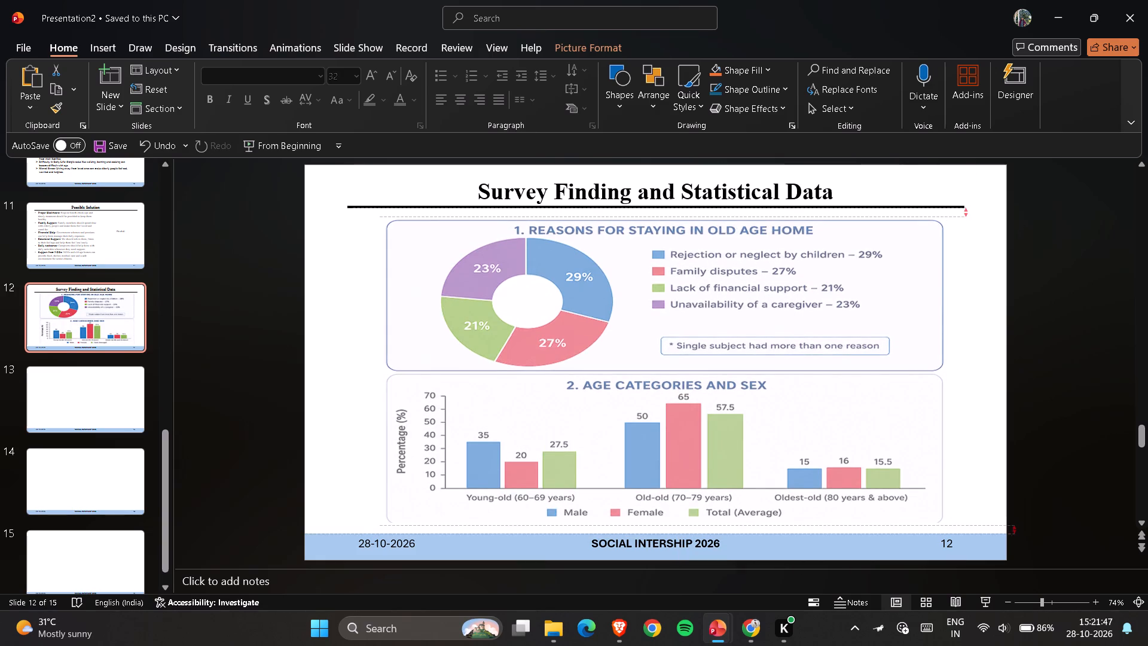
{"action": "left_click_drag", "start_coordinate": [667, 525], "coordinate": [667, 527]}
{"action": "left_click", "coordinate": [663, 412]}
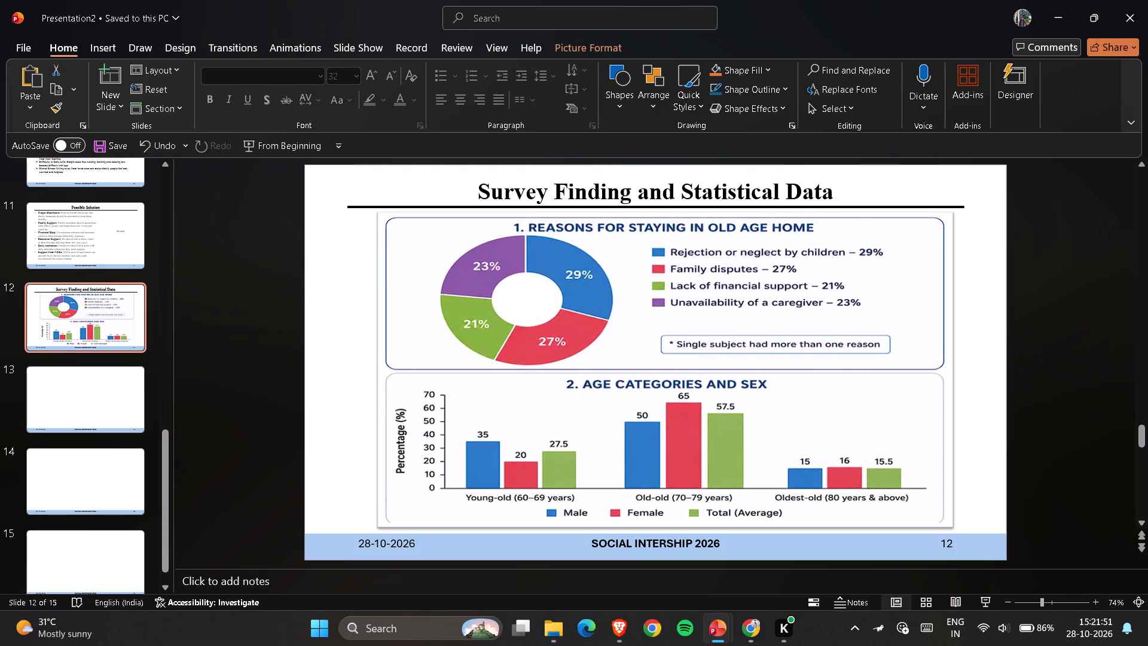
{"action": "left_click", "coordinate": [334, 338]}
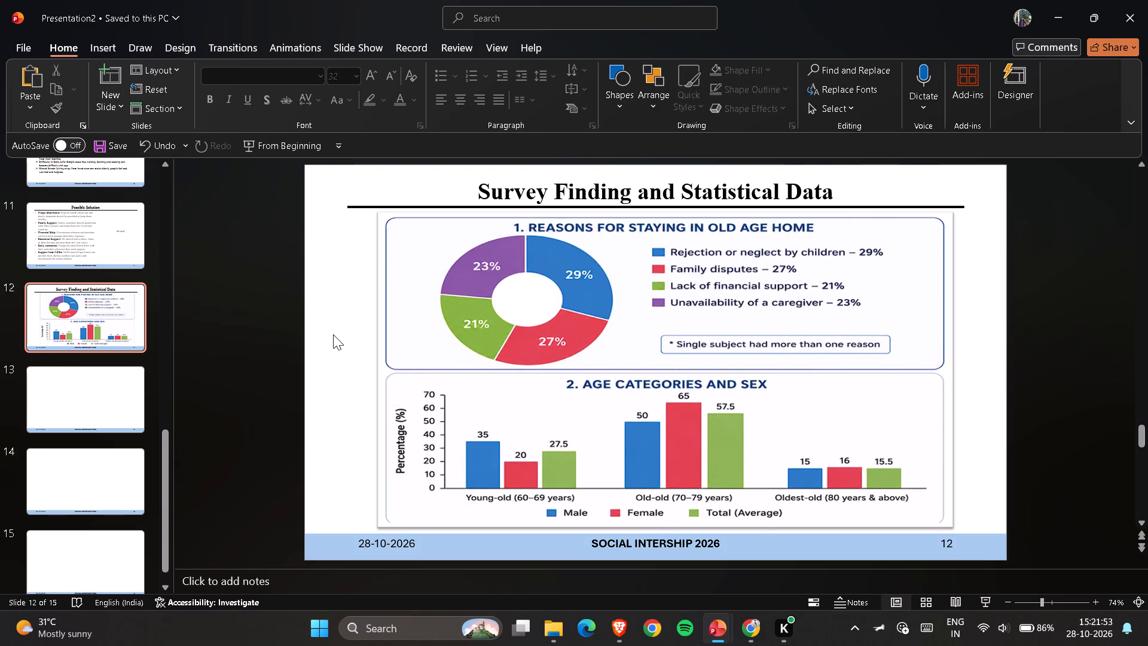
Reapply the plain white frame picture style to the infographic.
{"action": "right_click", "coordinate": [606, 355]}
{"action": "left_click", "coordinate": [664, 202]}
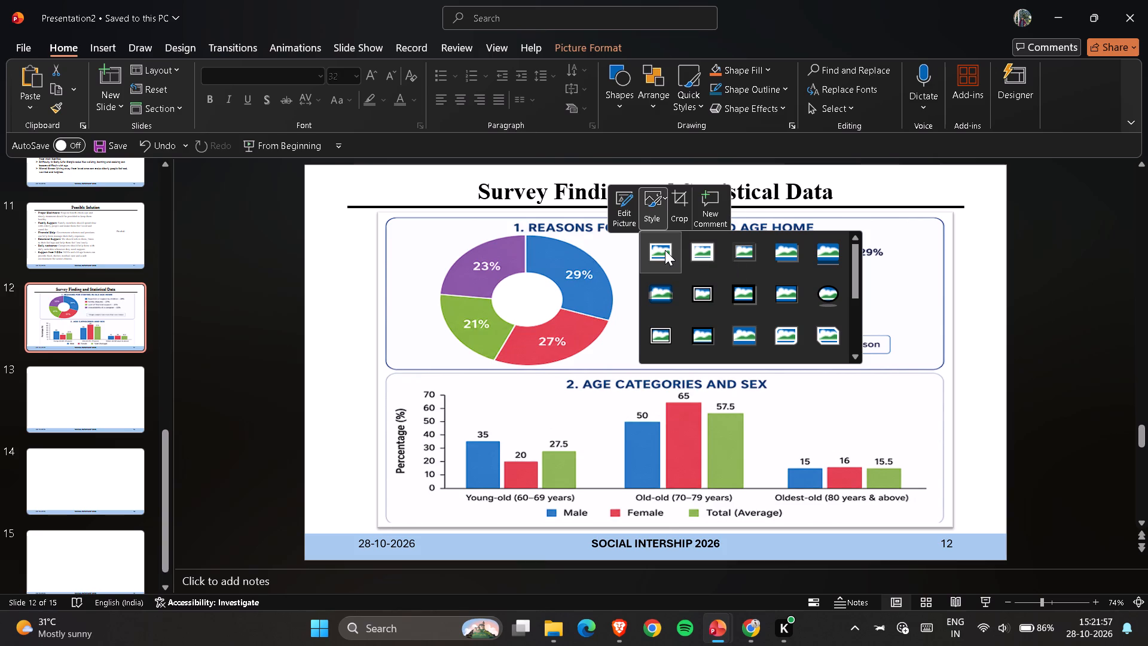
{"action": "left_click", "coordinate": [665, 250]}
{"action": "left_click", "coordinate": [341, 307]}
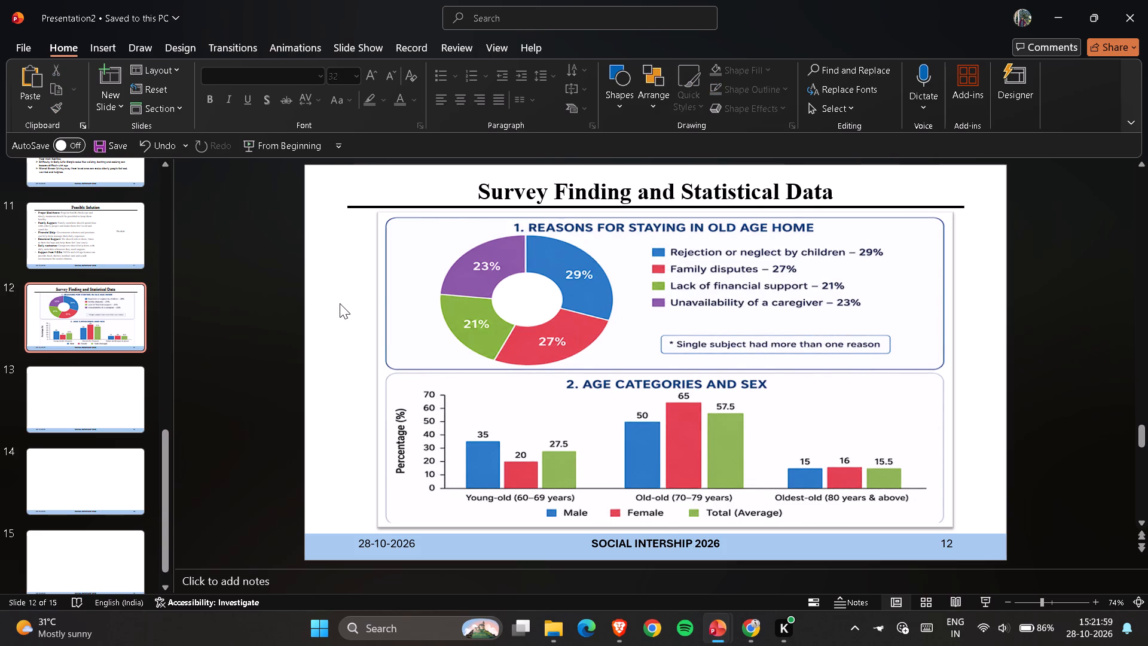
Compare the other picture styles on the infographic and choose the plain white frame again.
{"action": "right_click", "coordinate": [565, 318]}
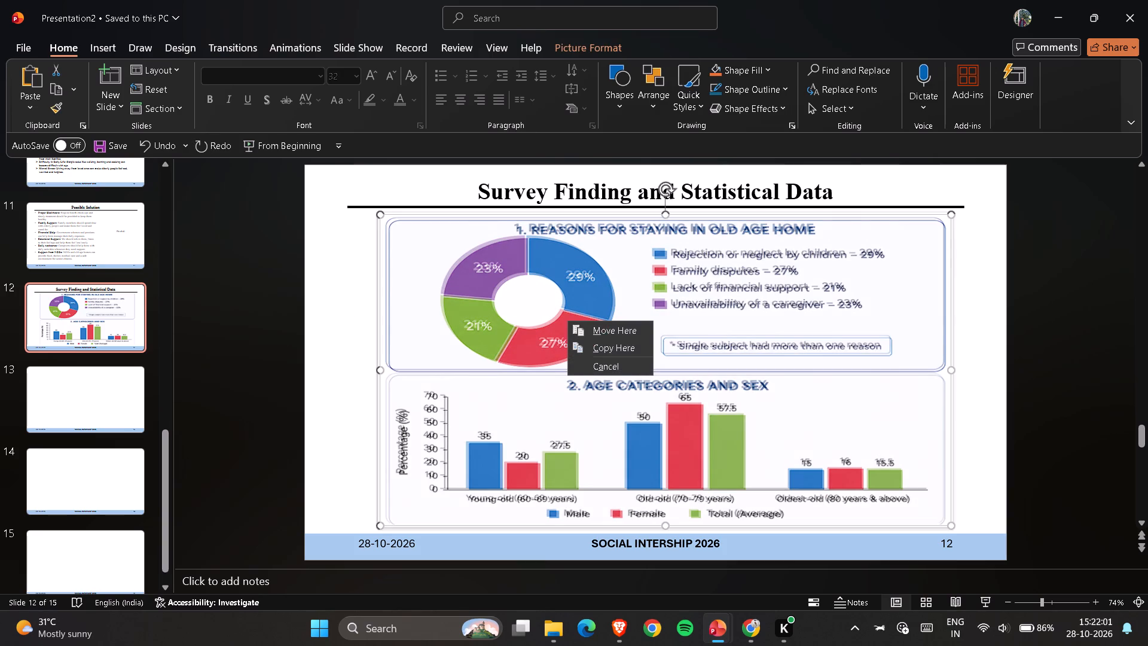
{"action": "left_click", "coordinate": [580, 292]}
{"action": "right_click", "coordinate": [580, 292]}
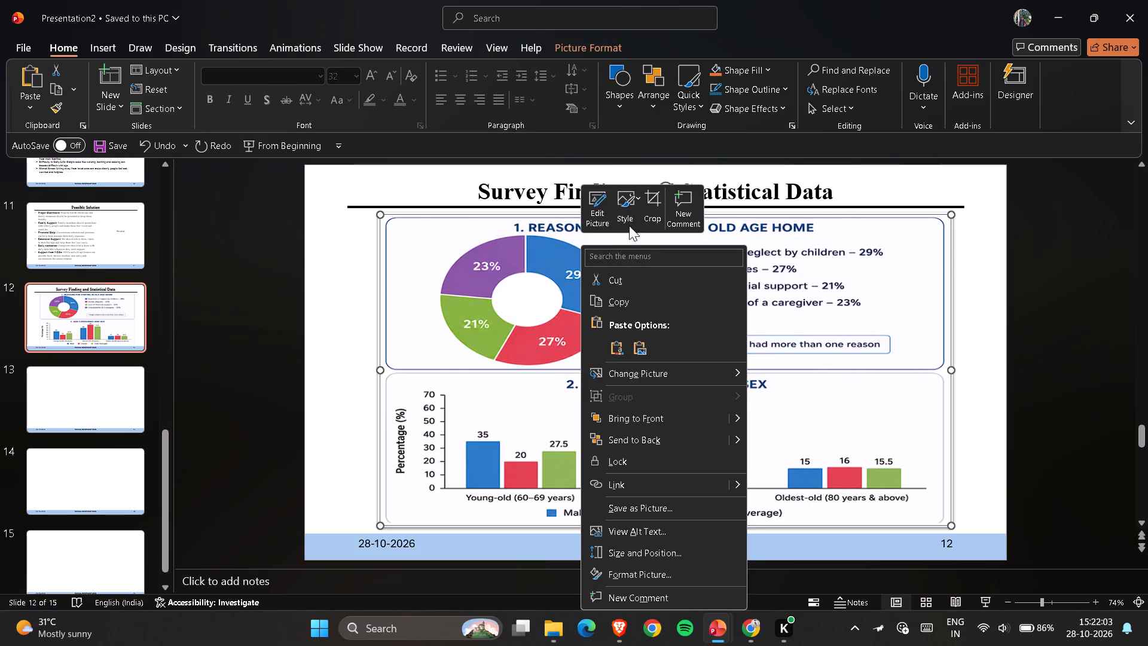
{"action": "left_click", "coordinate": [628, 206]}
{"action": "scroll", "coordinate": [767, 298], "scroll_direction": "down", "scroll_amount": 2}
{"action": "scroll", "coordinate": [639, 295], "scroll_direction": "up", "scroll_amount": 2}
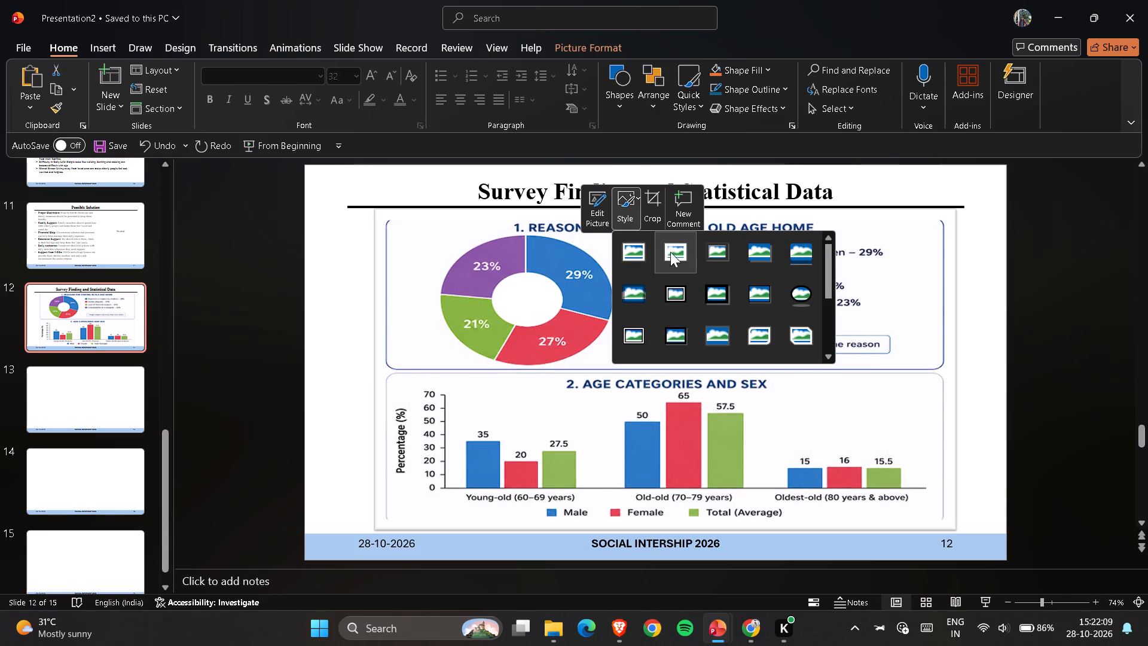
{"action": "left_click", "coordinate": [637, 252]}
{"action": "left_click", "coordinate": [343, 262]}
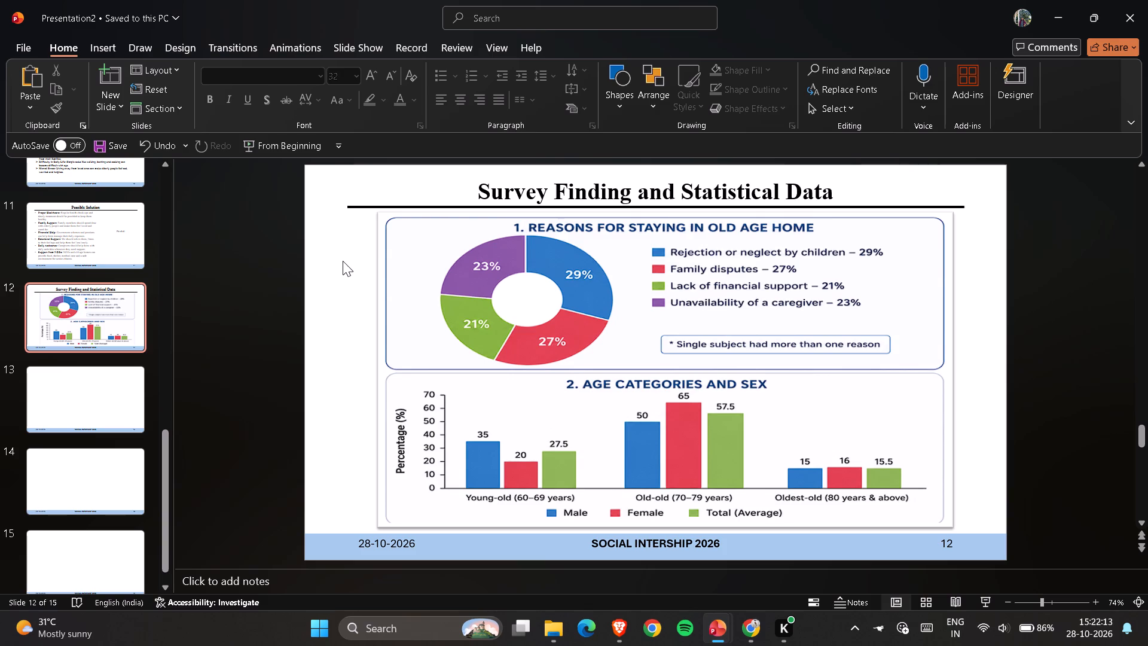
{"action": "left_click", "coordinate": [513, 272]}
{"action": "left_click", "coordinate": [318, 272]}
With slide 13 of Presentation2 open, check the corresponding slide 13 and its heading in SOCIAL INTERNSHIP 2026.
{"action": "left_click", "coordinate": [134, 406]}
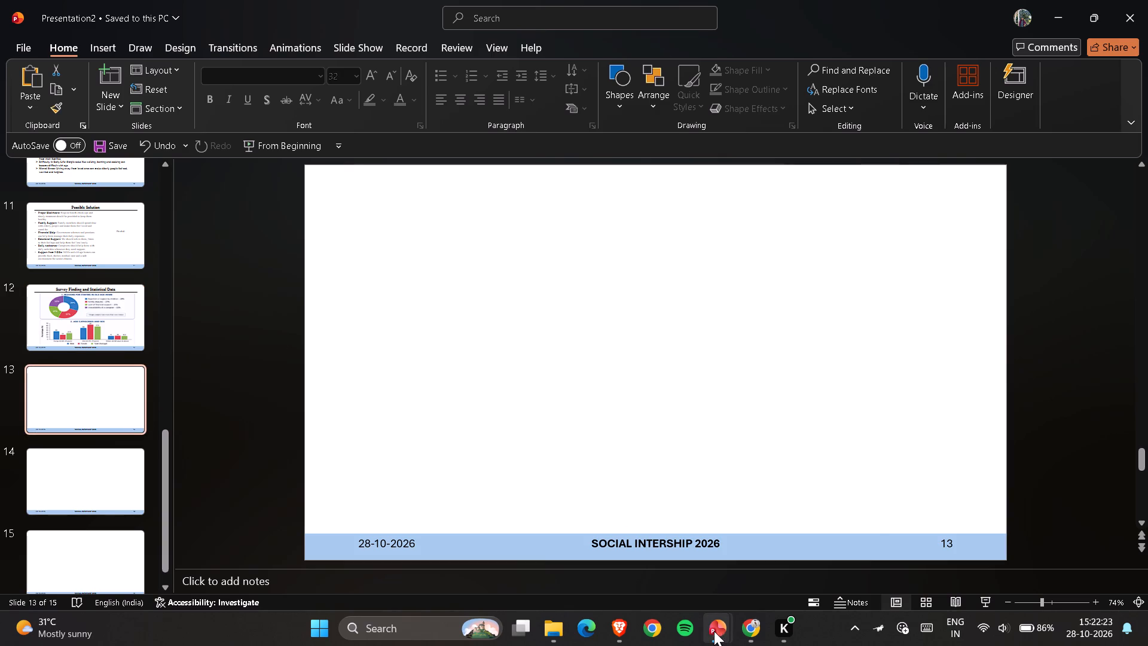
{"action": "left_click", "coordinate": [811, 553]}
{"action": "scroll", "coordinate": [795, 456], "scroll_direction": "down", "scroll_amount": 1}
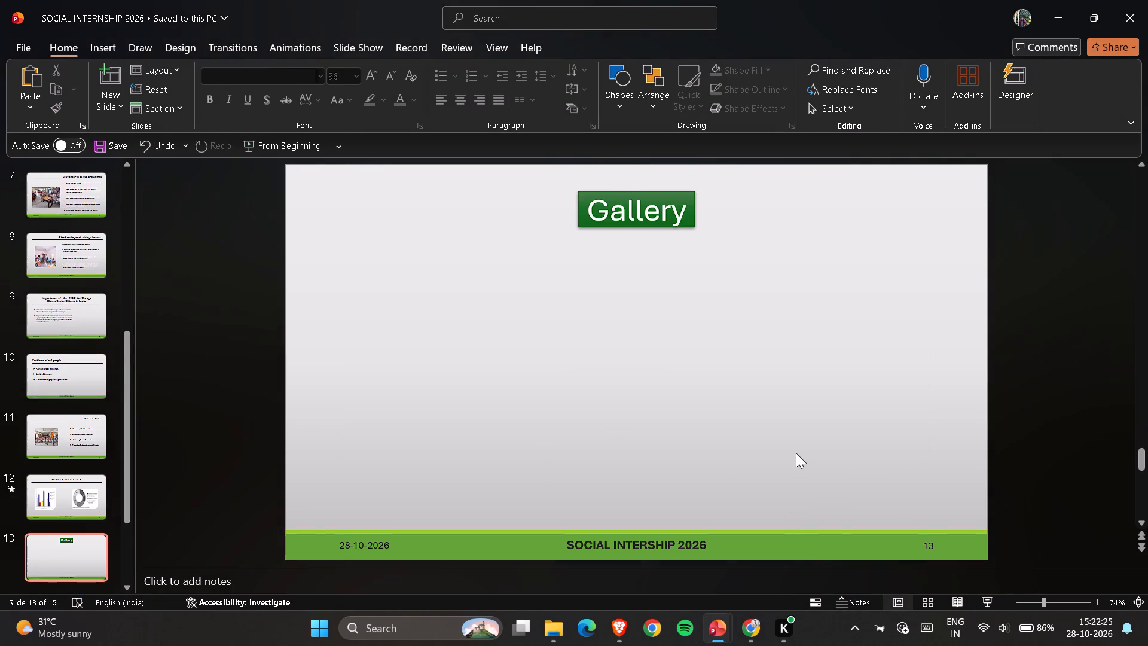
{"action": "scroll", "coordinate": [796, 453], "scroll_direction": "down", "scroll_amount": 1}
{"action": "scroll", "coordinate": [796, 453], "scroll_direction": "up", "scroll_amount": 1}
{"action": "left_click", "coordinate": [643, 223]}
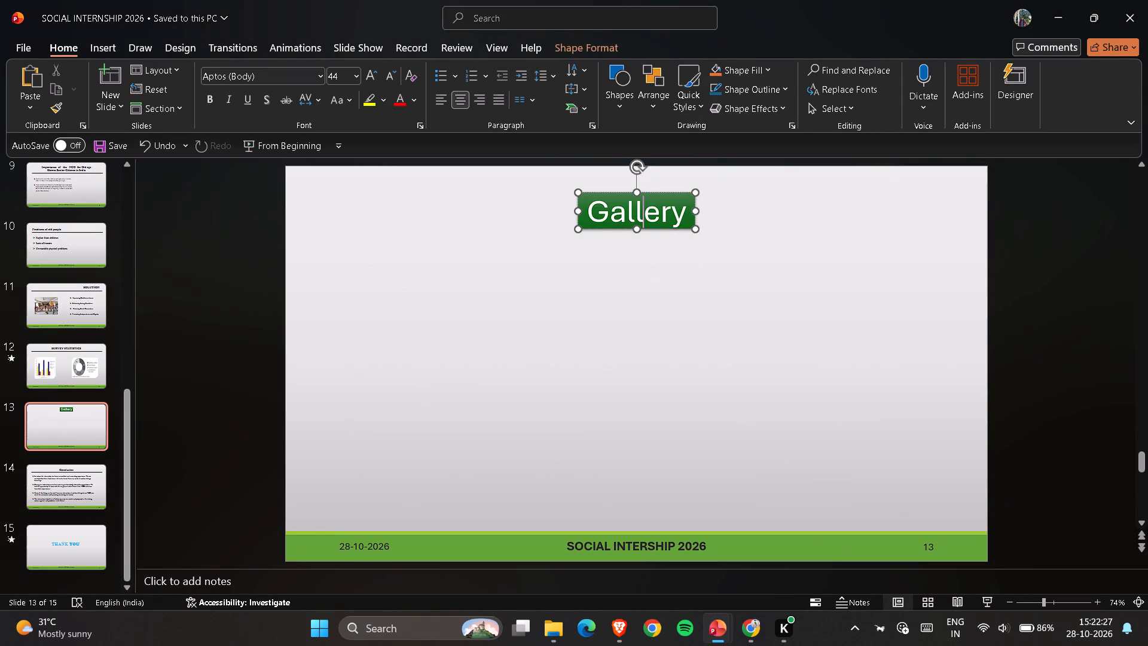
Copy "Internship Photo Gallery" from the CONTENTS list on slide 3 of Presentation2 and paste it onto slide 13.
{"action": "left_click", "coordinate": [665, 568]}
{"action": "scroll", "coordinate": [93, 355], "scroll_direction": "up", "scroll_amount": 6}
{"action": "scroll", "coordinate": [88, 282], "scroll_direction": "up", "scroll_amount": 3}
{"action": "left_click", "coordinate": [94, 287]}
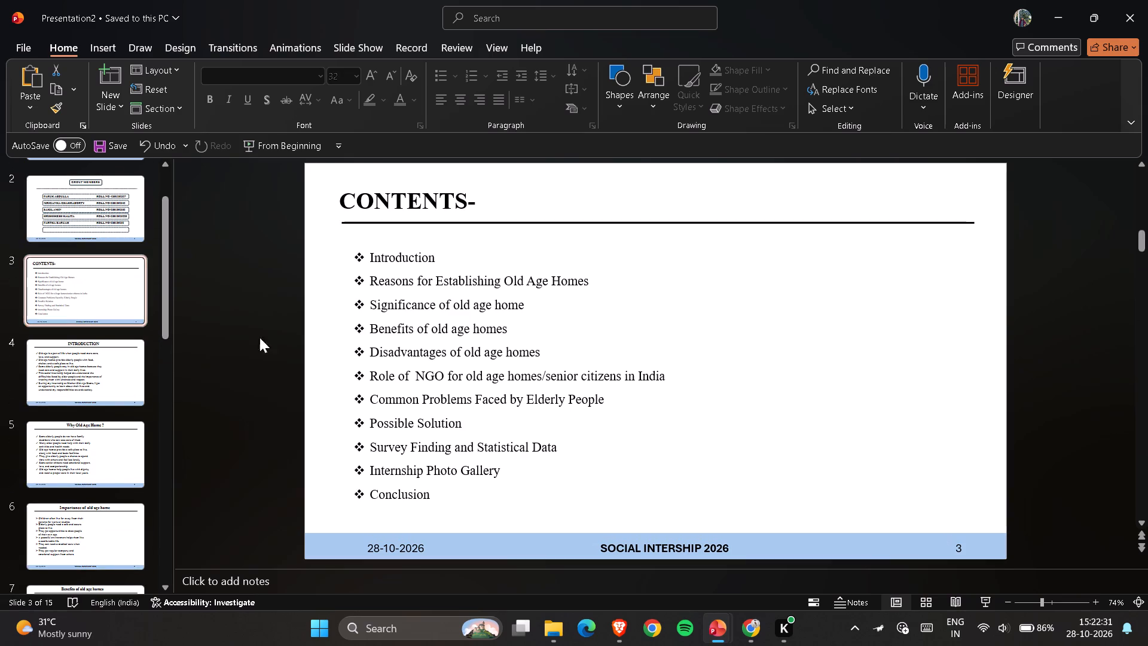
{"action": "left_click", "coordinate": [475, 473]}
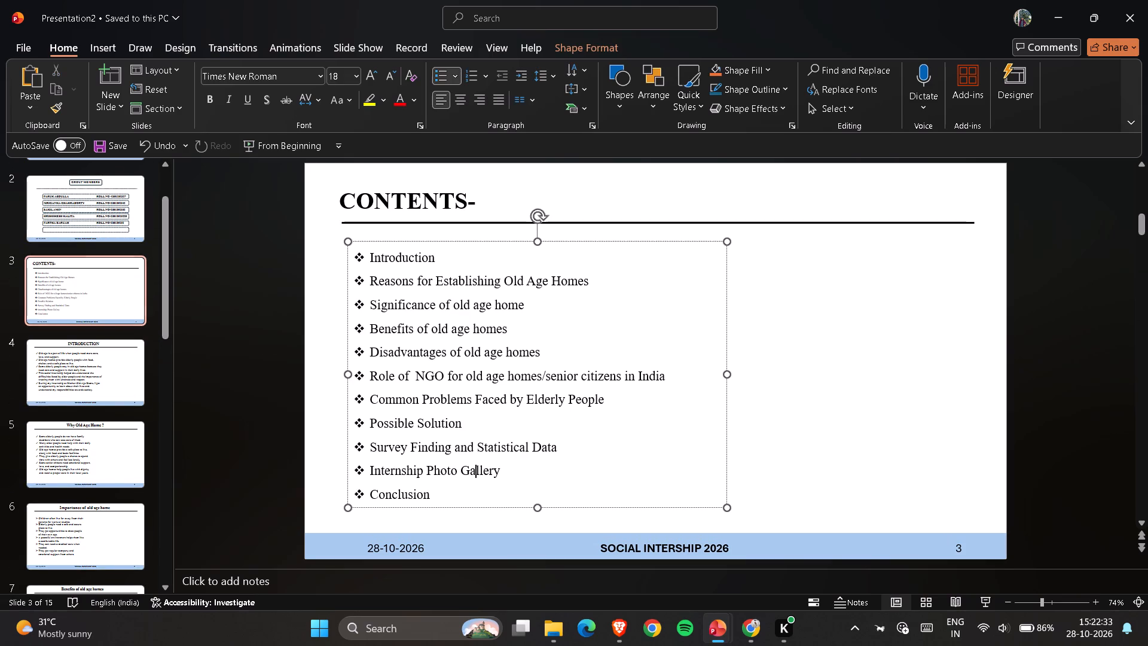
{"action": "left_click_drag", "start_coordinate": [501, 469], "coordinate": [384, 470]}
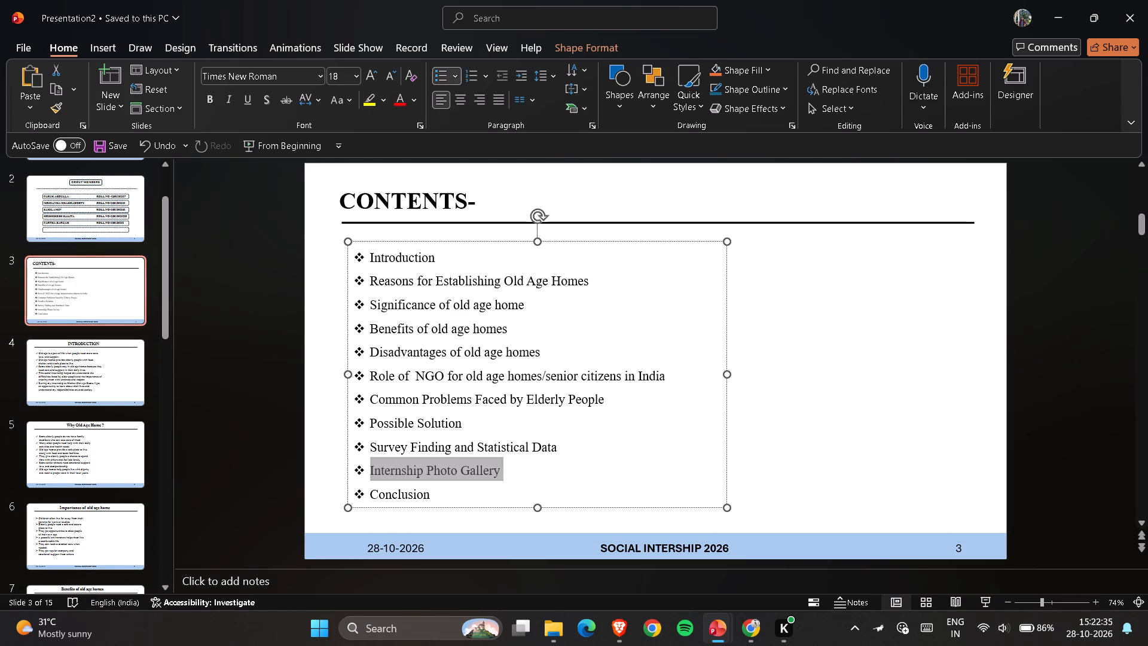
{"action": "left_click_drag", "start_coordinate": [384, 470], "coordinate": [384, 471]}
{"action": "key", "text": "ctrl+c"}
{"action": "scroll", "coordinate": [66, 427], "scroll_direction": "down", "scroll_amount": 8}
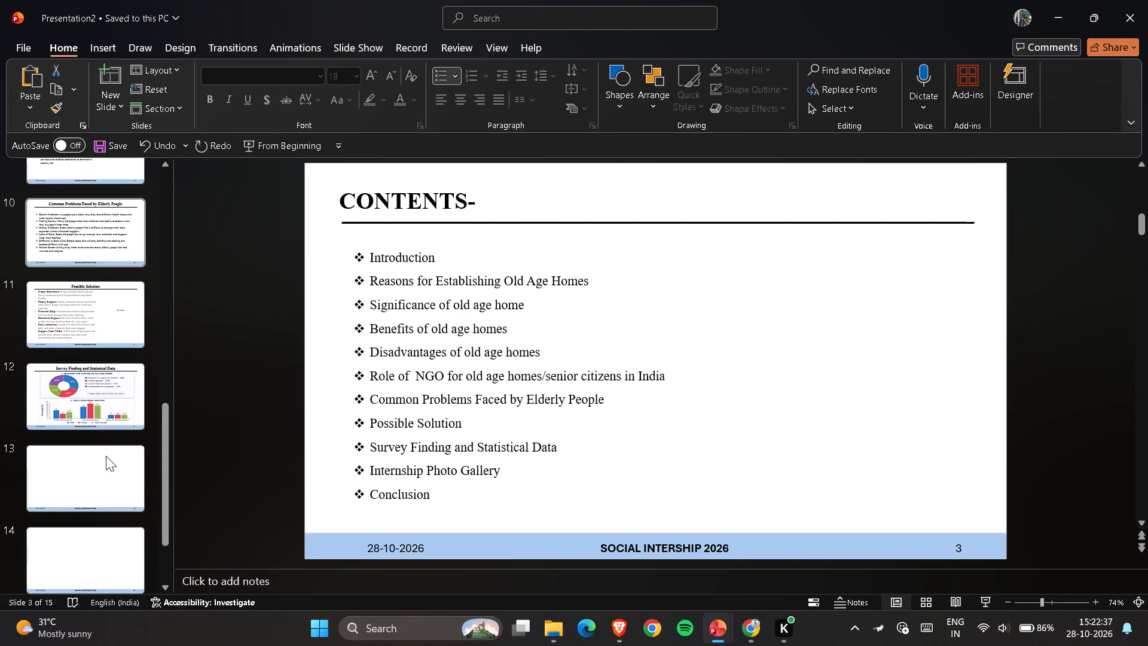
{"action": "left_click", "coordinate": [114, 461]}
{"action": "key", "text": "ctrl+v"}
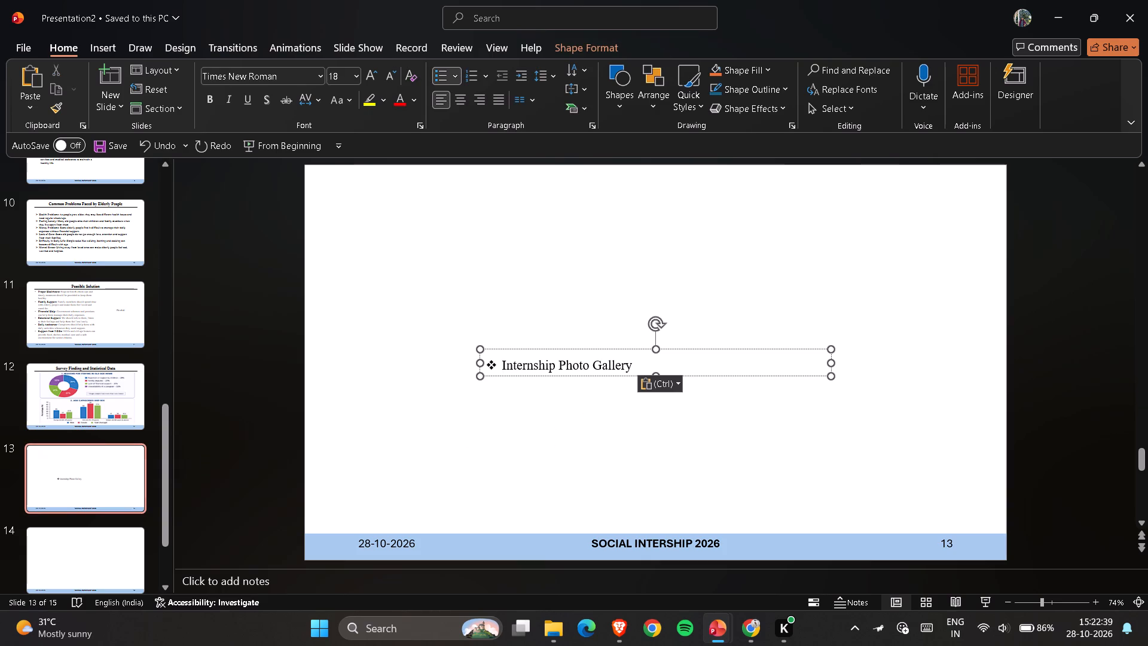
Format the pasted "Internship Photo Gallery" text as a heading: no bullet, 32 pt, bold and centred.
{"action": "key", "text": "BackSpace"}
{"action": "key", "text": "BackSpace"}
{"action": "key", "text": "ctrl+a"}
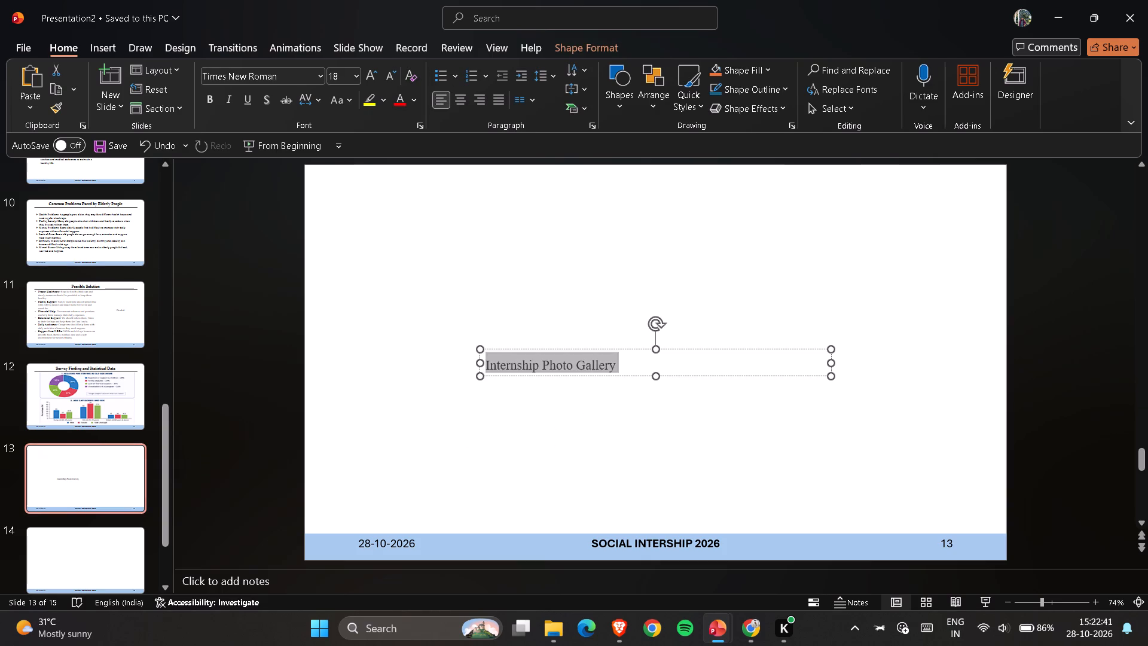
{"action": "left_click", "coordinate": [380, 80]}
{"action": "double_click", "coordinate": [374, 78]}
{"action": "left_click", "coordinate": [374, 77]}
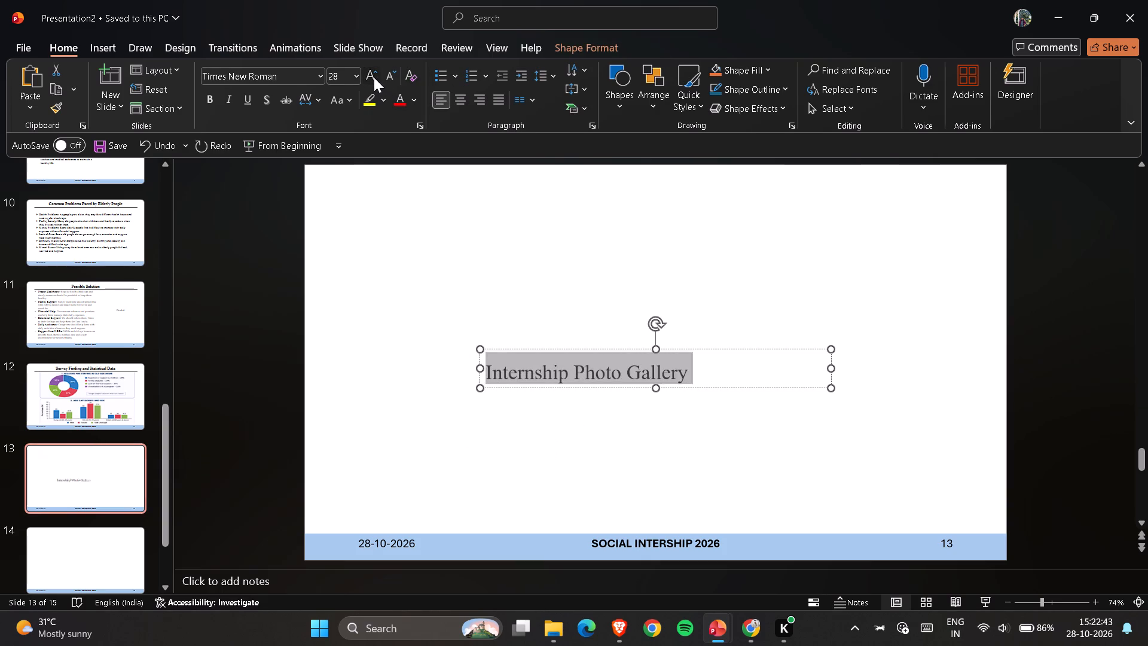
{"action": "left_click", "coordinate": [206, 99]}
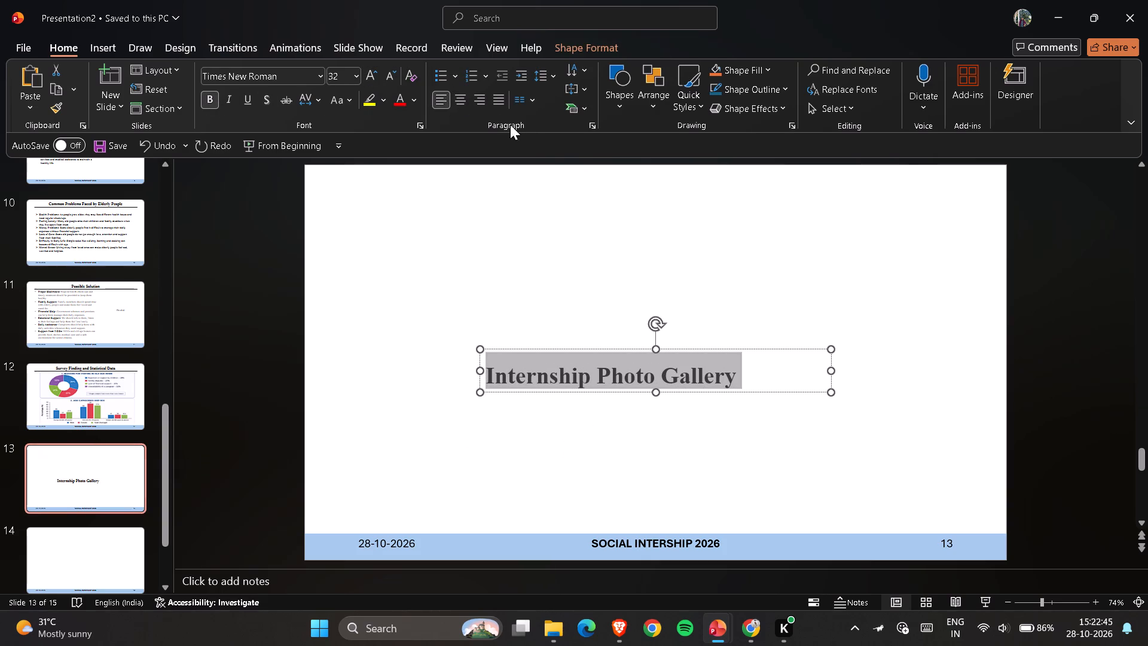
{"action": "left_click", "coordinate": [461, 98]}
Widen the heading's text box to nearly the slide's full width and move it, centred, to the top of slide 13.
{"action": "left_click_drag", "start_coordinate": [828, 368], "coordinate": [922, 367]}
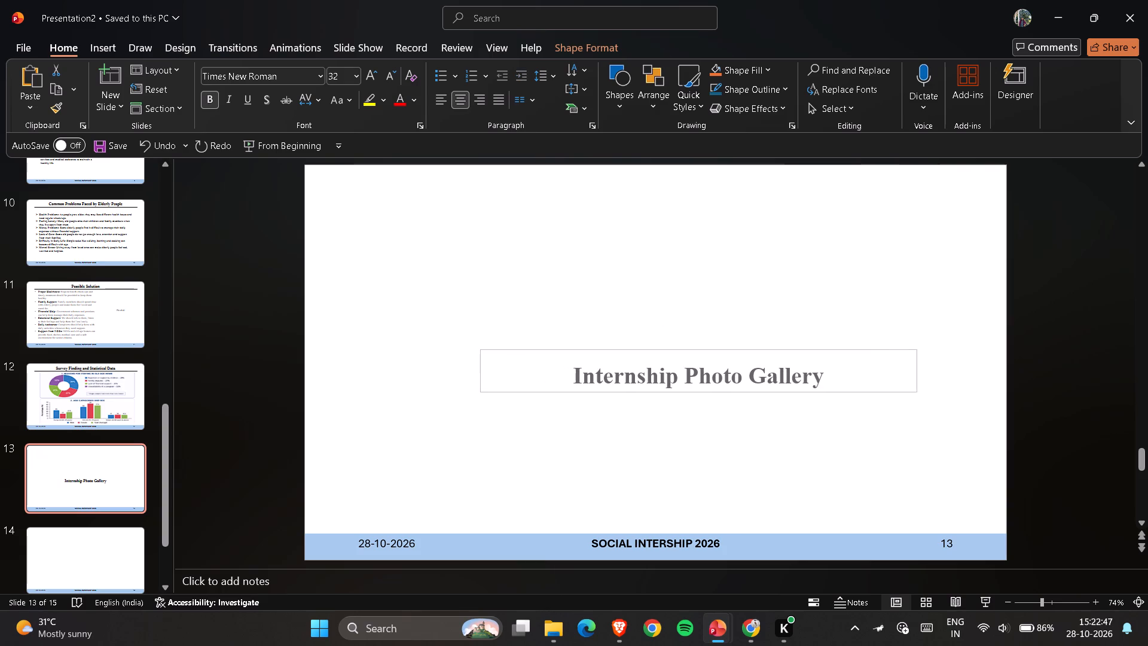
{"action": "left_click_drag", "start_coordinate": [922, 367], "coordinate": [957, 367]}
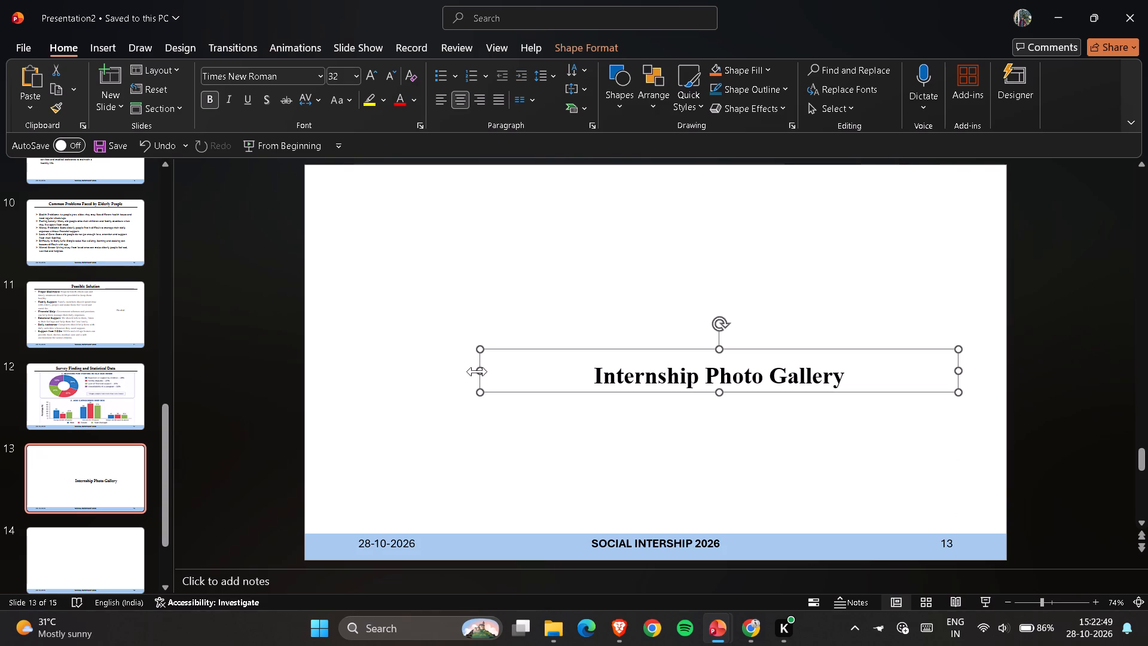
{"action": "left_click_drag", "start_coordinate": [477, 369], "coordinate": [356, 364]}
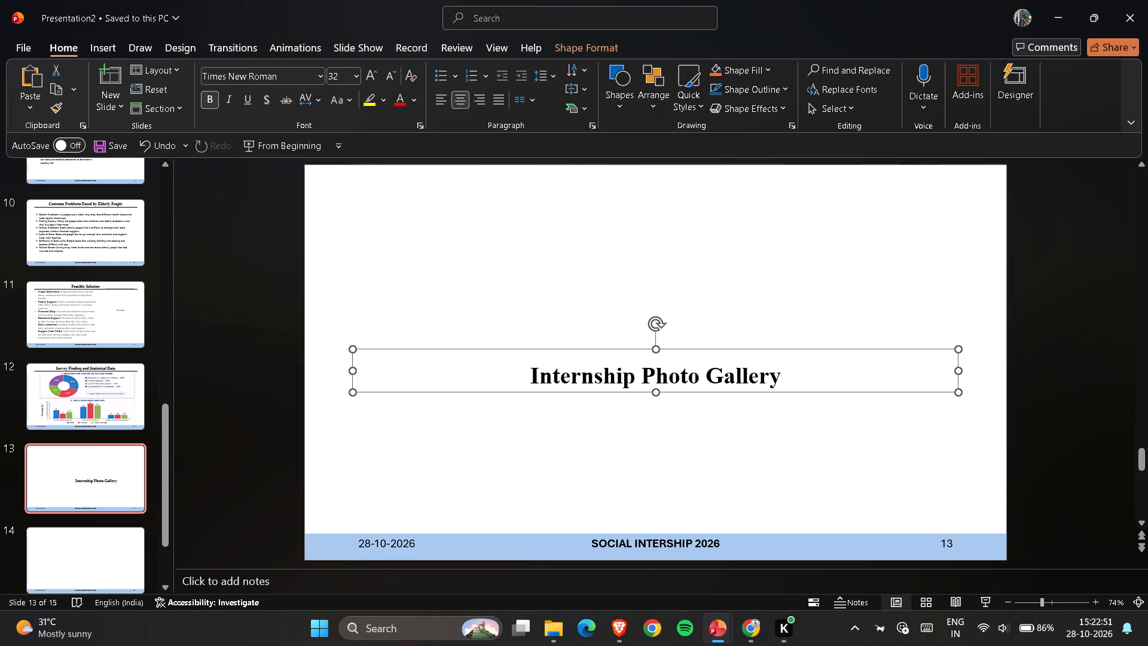
{"action": "left_click_drag", "start_coordinate": [619, 352], "coordinate": [625, 351]}
{"action": "left_click", "coordinate": [587, 346]}
{"action": "left_click_drag", "start_coordinate": [584, 346], "coordinate": [586, 325]}
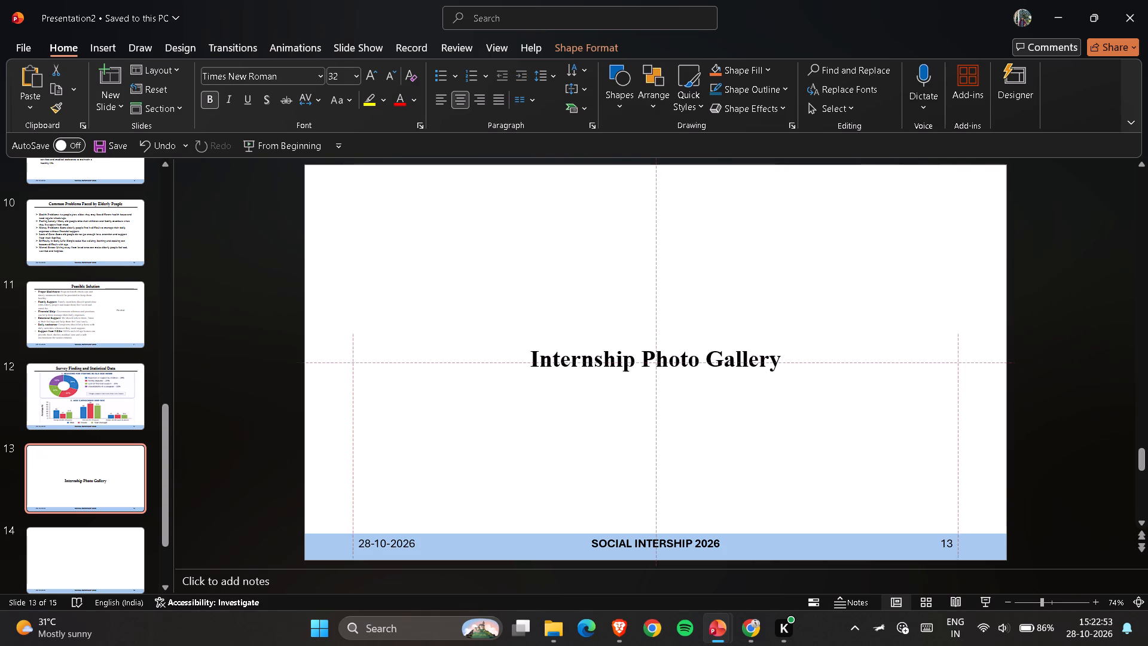
{"action": "left_click_drag", "start_coordinate": [586, 325], "coordinate": [581, 167]}
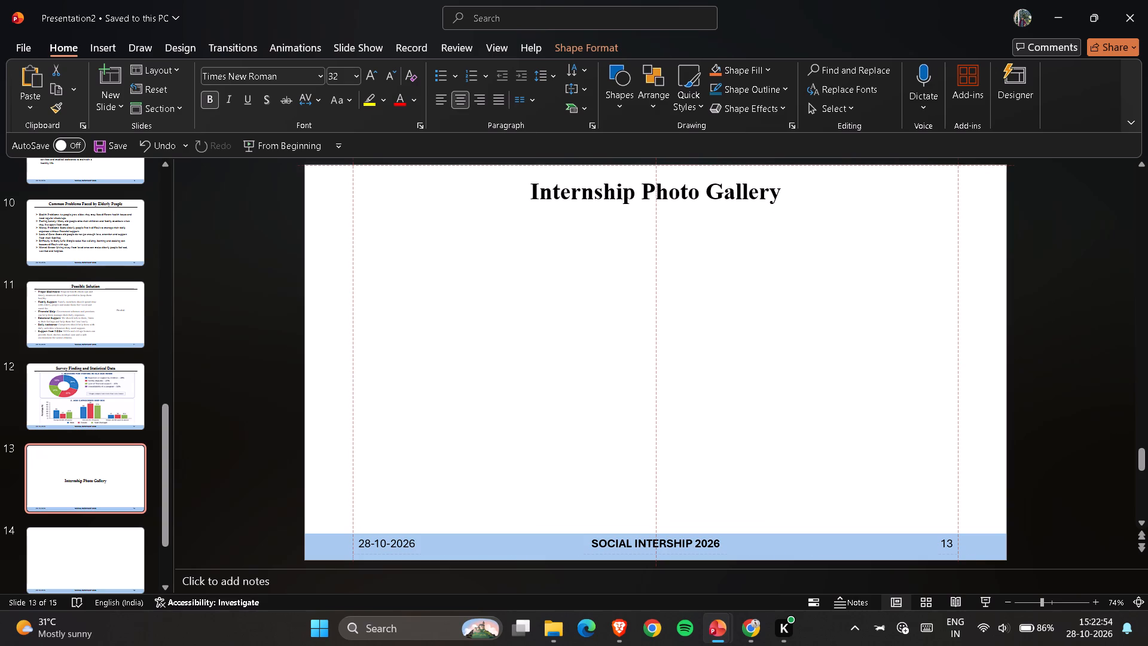
Set the "Internship Photo Gallery" heading box flush against the top edge of slide 13.
{"action": "left_click_drag", "start_coordinate": [581, 167], "coordinate": [587, 164]}
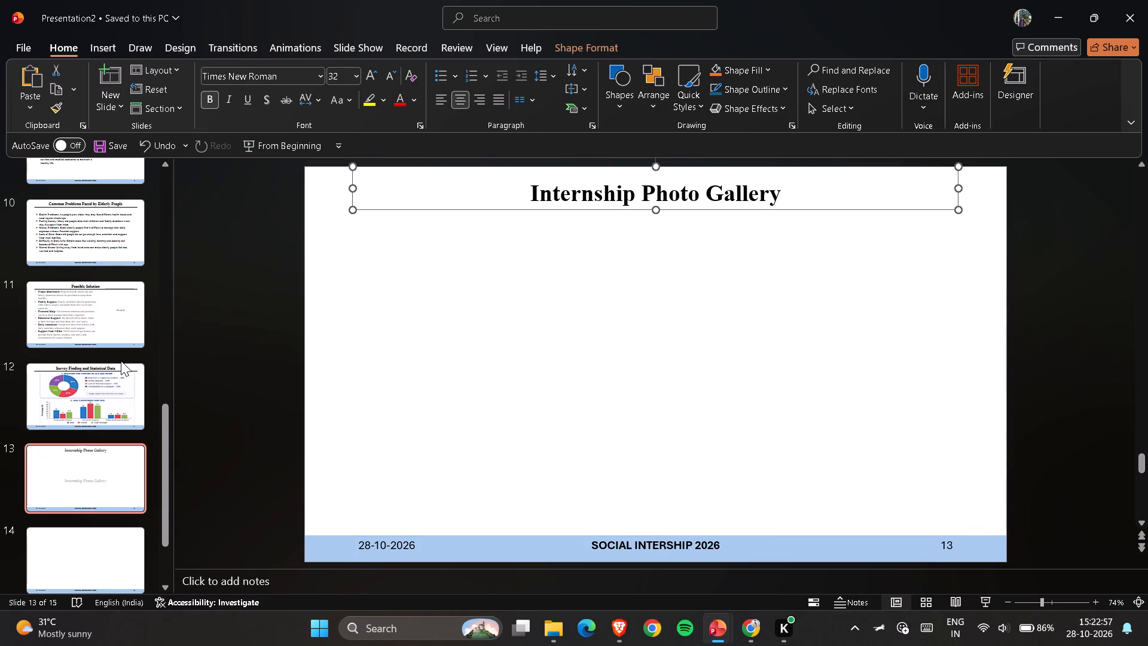
Copy the horizontal line under slide 11's "Possible Solution" heading and paste it under the heading on slide 13.
{"action": "left_click", "coordinate": [121, 361]}
{"action": "left_click", "coordinate": [387, 207]}
{"action": "key", "text": "ctrl+c"}
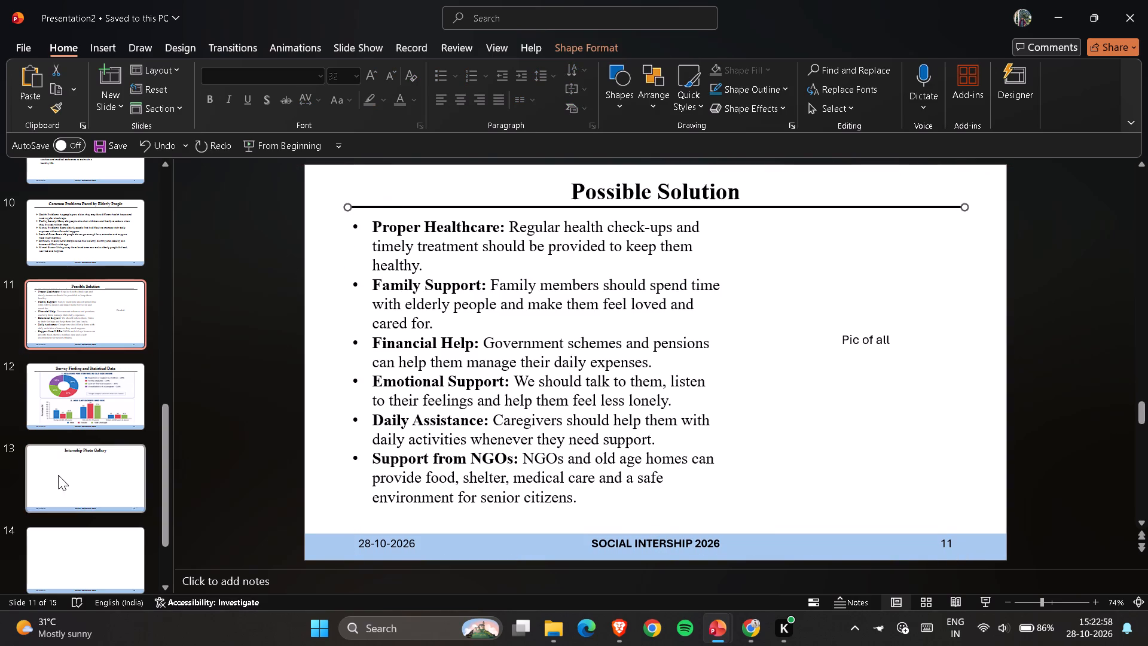
{"action": "left_click", "coordinate": [58, 475]}
{"action": "key", "text": "ctrl+v"}
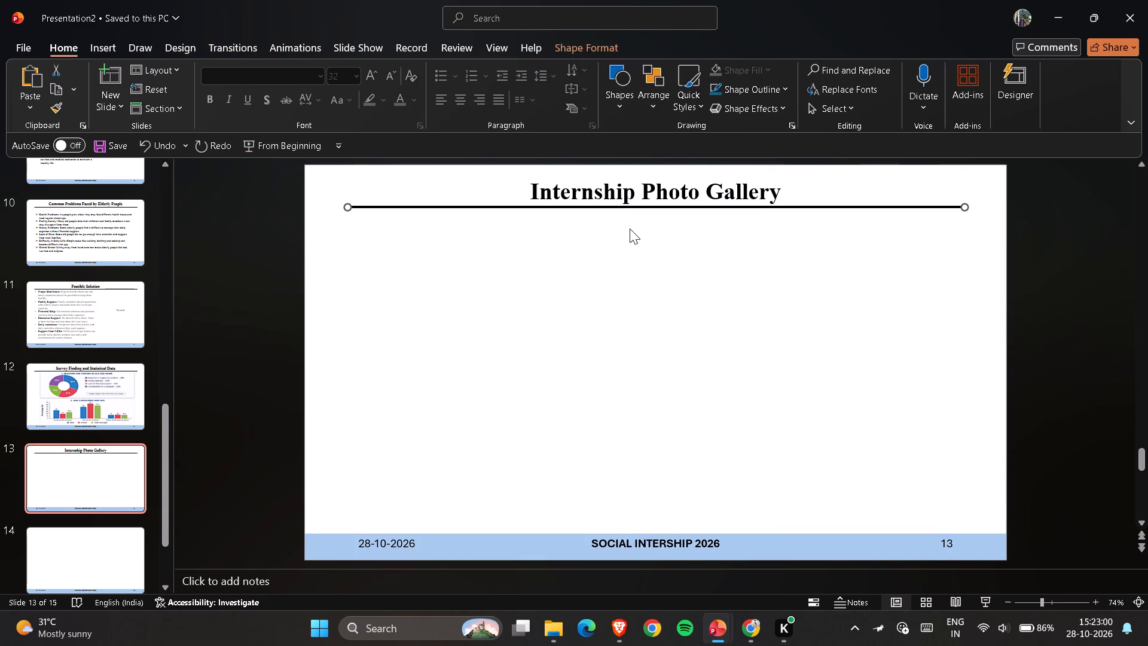
With slide 14 of Presentation2 open, check the corresponding slide 14 and its heading in SOCIAL INTERNSHIP 2026.
{"action": "left_click", "coordinate": [107, 538]}
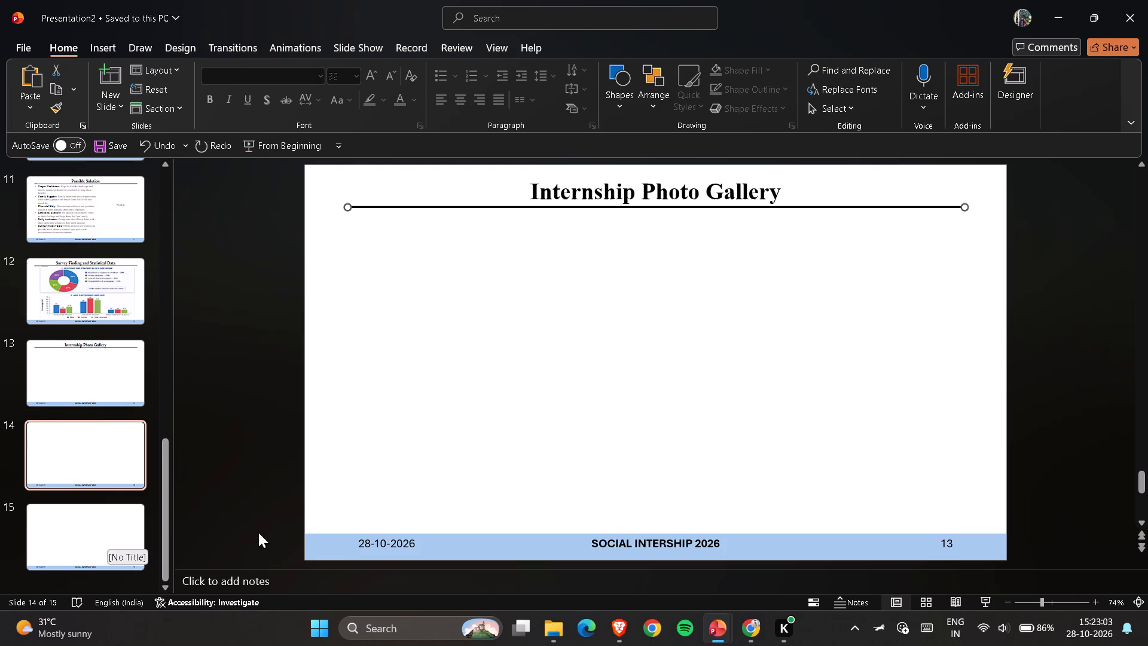
{"action": "left_click", "coordinate": [845, 563]}
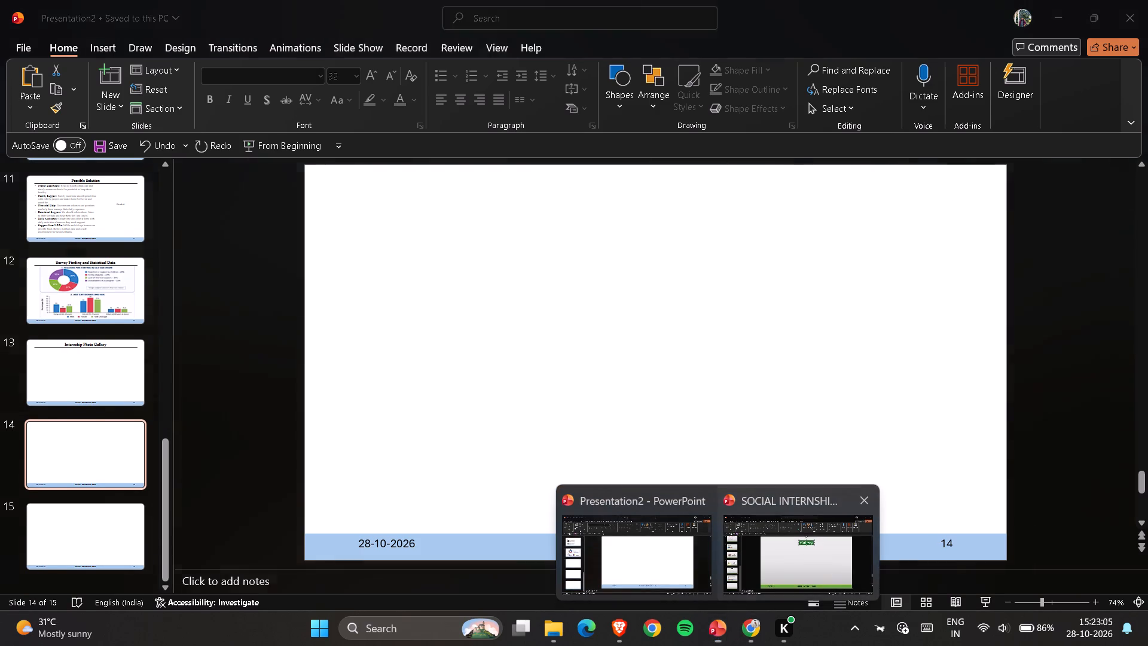
{"action": "scroll", "coordinate": [751, 369], "scroll_direction": "down", "scroll_amount": 1}
{"action": "scroll", "coordinate": [636, 262], "scroll_direction": "down", "scroll_amount": 1}
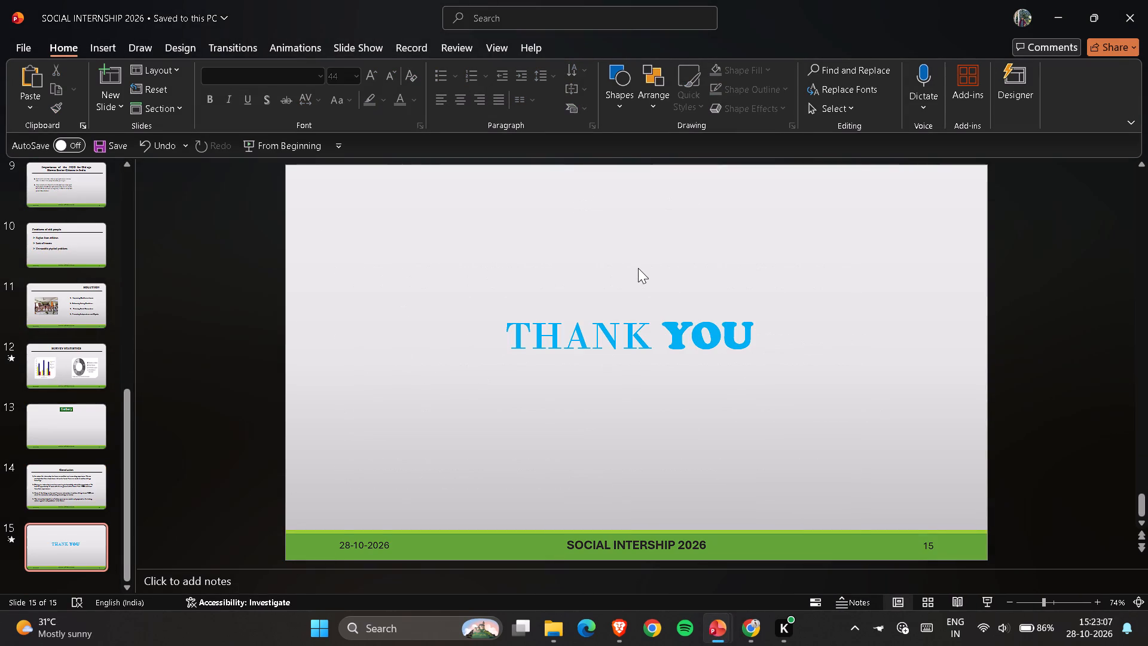
{"action": "scroll", "coordinate": [639, 268], "scroll_direction": "down", "scroll_amount": 1}
{"action": "scroll", "coordinate": [639, 268], "scroll_direction": "up", "scroll_amount": 1}
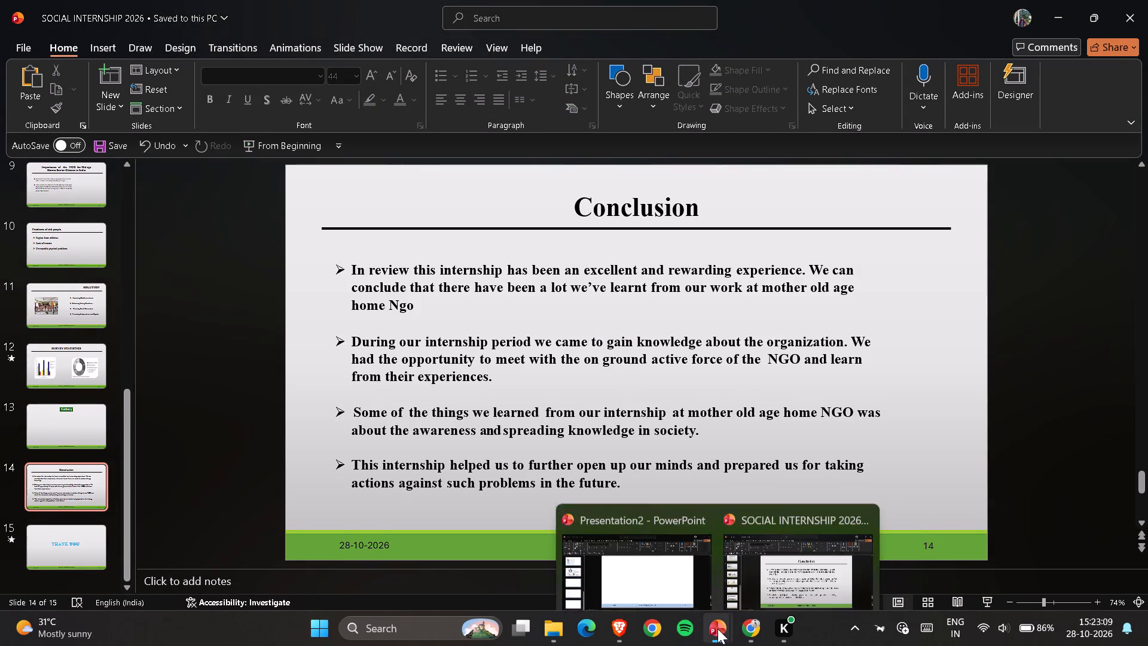
Copy "Conclusion" from the CONTENTS list on slide 3 of Presentation2 and paste it onto slide 14.
{"action": "left_click", "coordinate": [654, 547]}
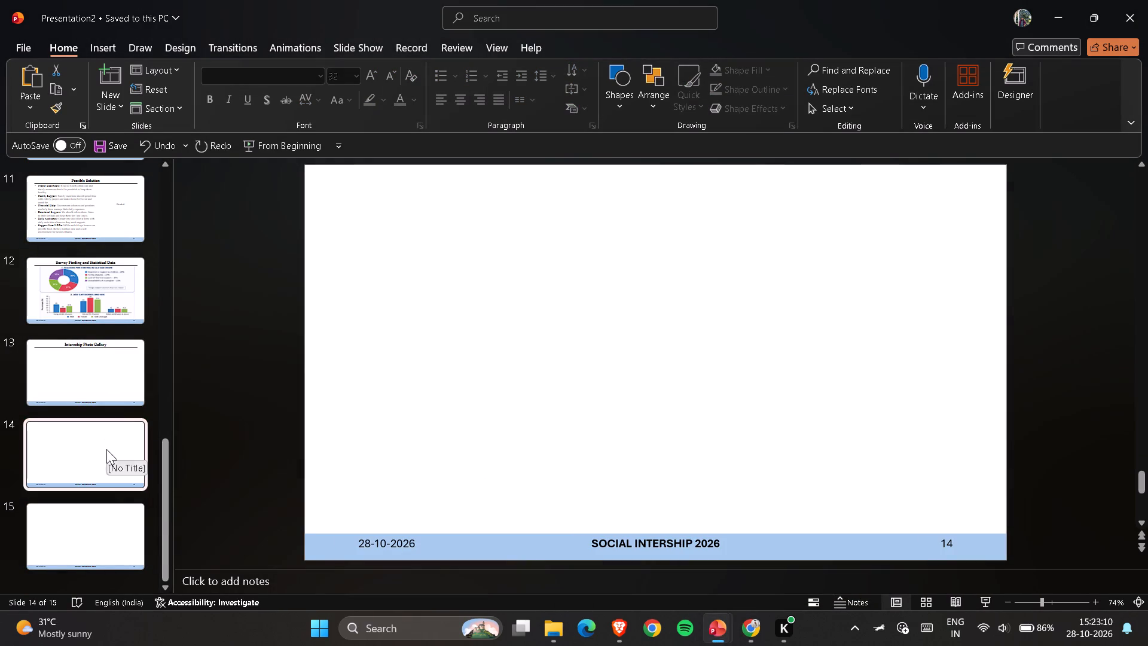
{"action": "left_click", "coordinate": [106, 449]}
{"action": "scroll", "coordinate": [87, 361], "scroll_direction": "up", "scroll_amount": 9}
{"action": "left_click", "coordinate": [97, 250]}
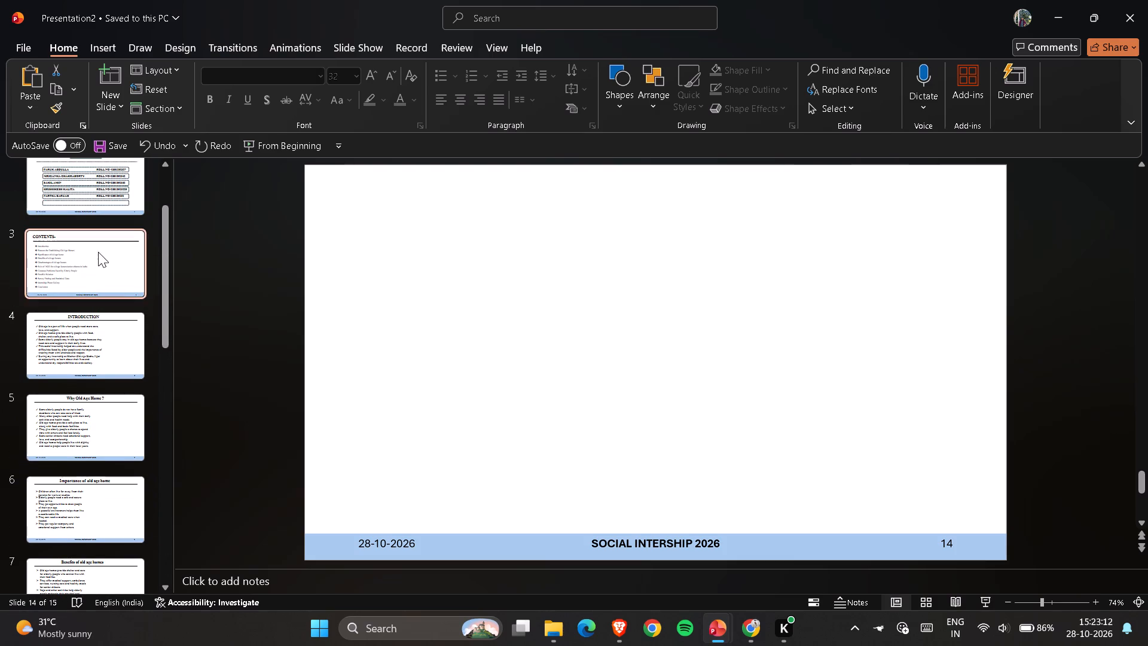
{"action": "left_click", "coordinate": [423, 496]}
{"action": "left_click_drag", "start_coordinate": [436, 495], "coordinate": [406, 496]}
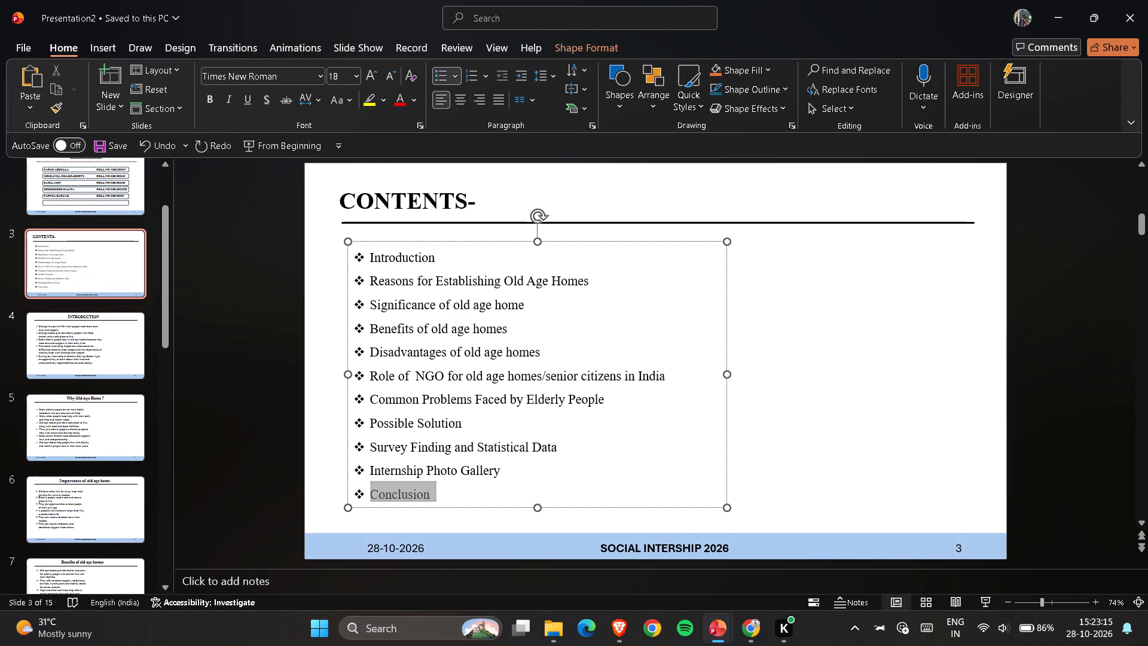
{"action": "left_click_drag", "start_coordinate": [406, 496], "coordinate": [390, 495]}
{"action": "key", "text": "ctrl+c"}
{"action": "scroll", "coordinate": [48, 436], "scroll_direction": "down", "scroll_amount": 12}
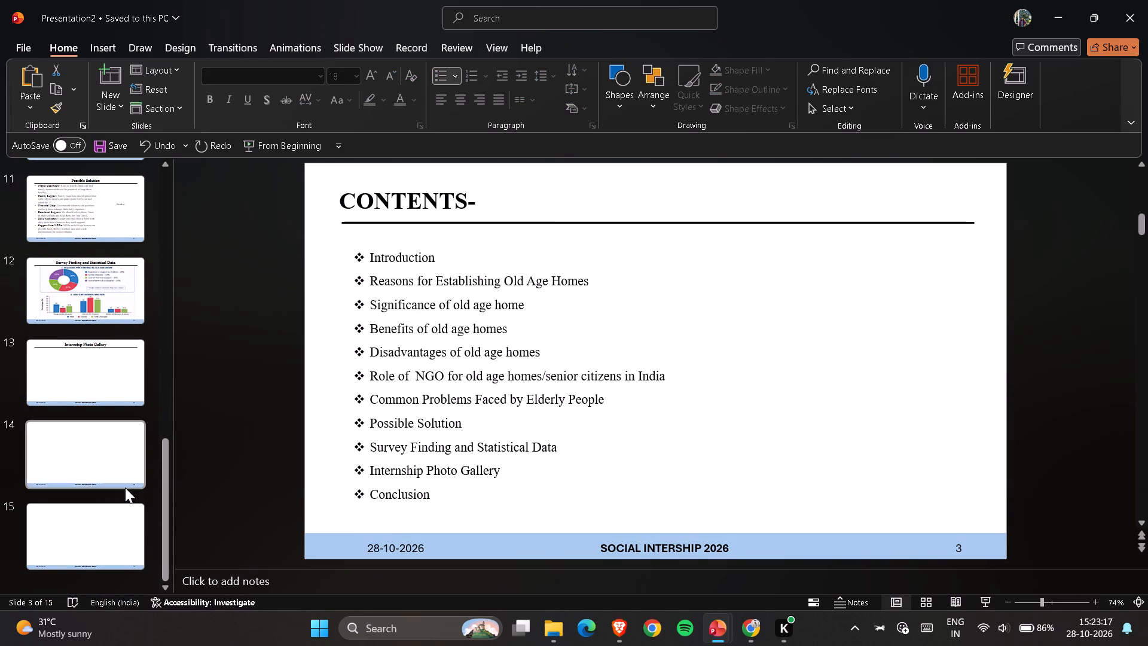
{"action": "left_click", "coordinate": [105, 440]}
{"action": "left_click", "coordinate": [536, 440]}
{"action": "key", "text": "ctrl+v"}
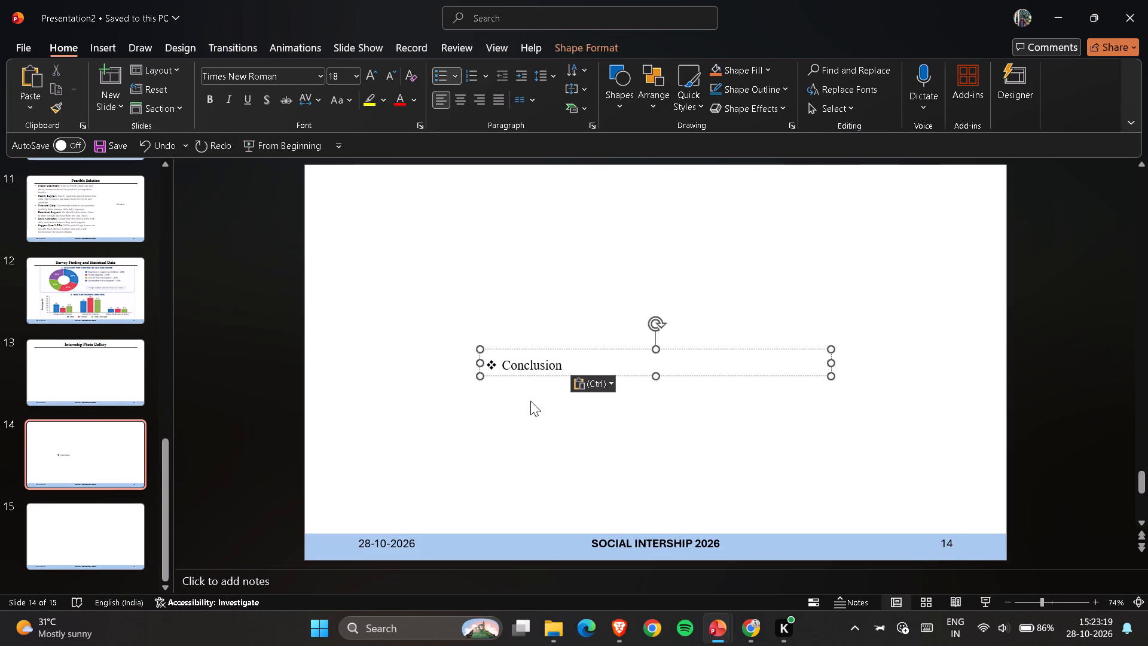
Remove the bullet from the pasted "Conclusion" text and make it 32 pt bold.
{"action": "key", "text": "BackSpace"}
{"action": "key", "text": "BackSpace"}
{"action": "key", "text": "ctrl+a"}
{"action": "triple_click", "coordinate": [374, 77]}
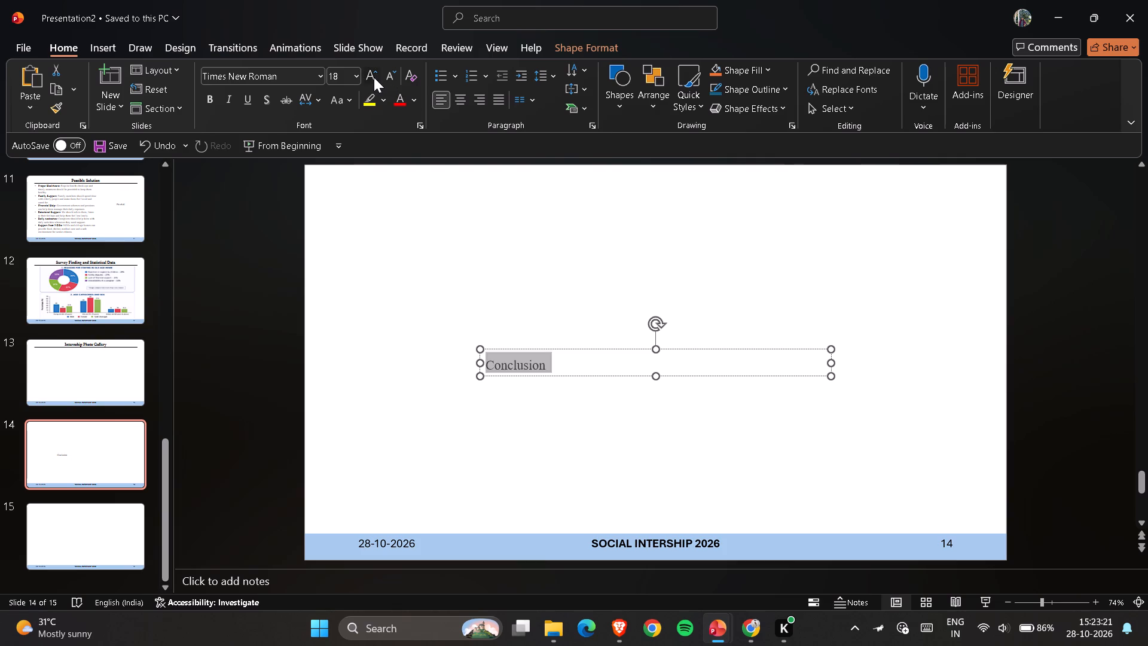
{"action": "left_click", "coordinate": [374, 77]}
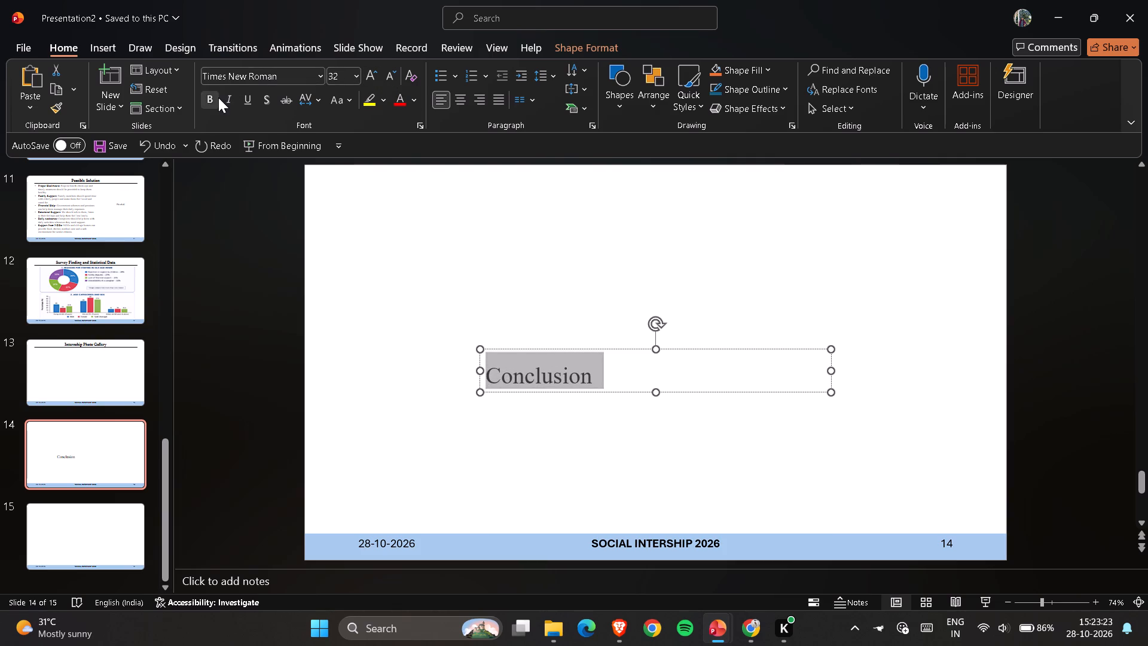
{"action": "left_click", "coordinate": [218, 97]}
Widen the "Conclusion" text box on both sides to nearly the slide's full width and centre its text.
{"action": "left_click_drag", "start_coordinate": [831, 373], "coordinate": [936, 372]}
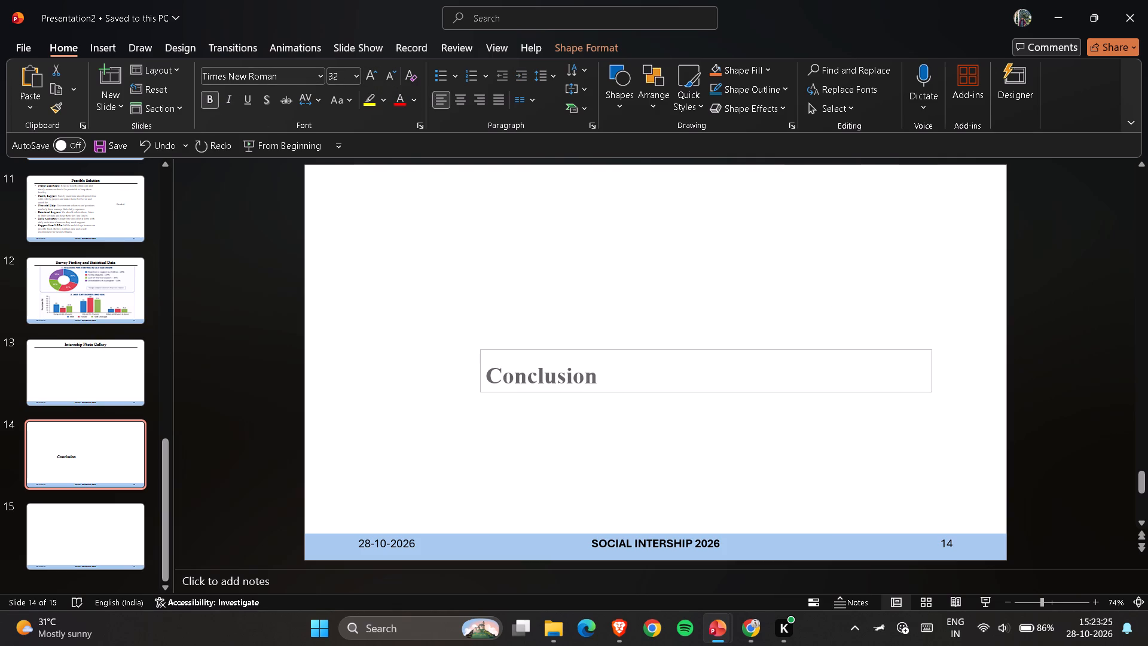
{"action": "left_click_drag", "start_coordinate": [936, 372], "coordinate": [955, 372]}
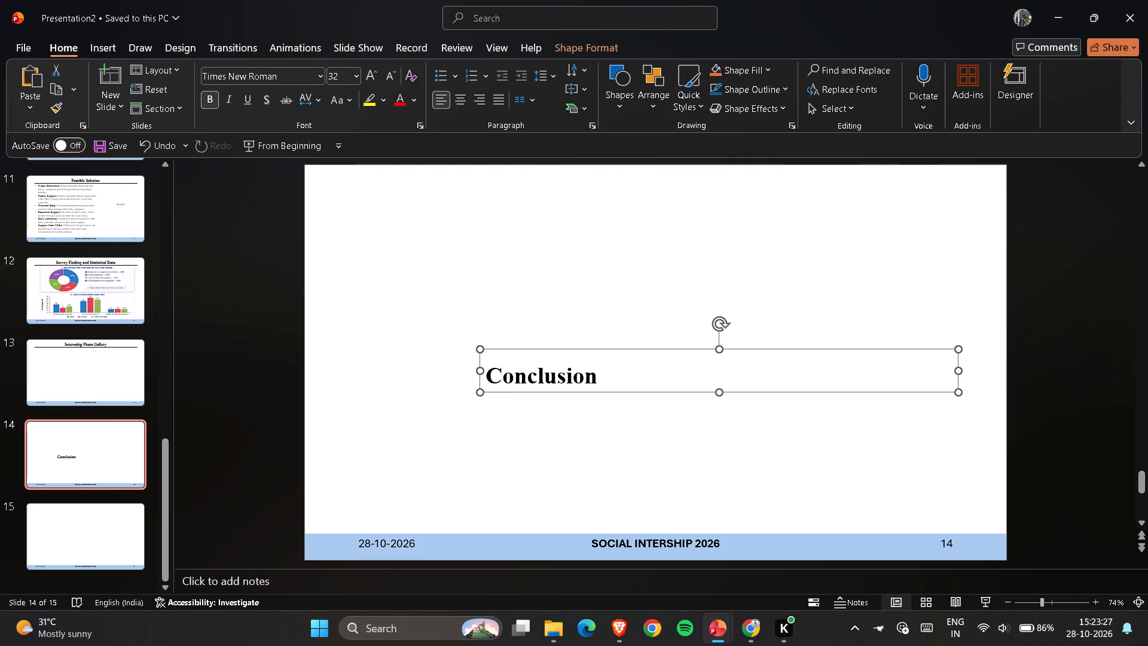
{"action": "left_click", "coordinate": [484, 371]}
{"action": "left_click_drag", "start_coordinate": [480, 369], "coordinate": [408, 371]}
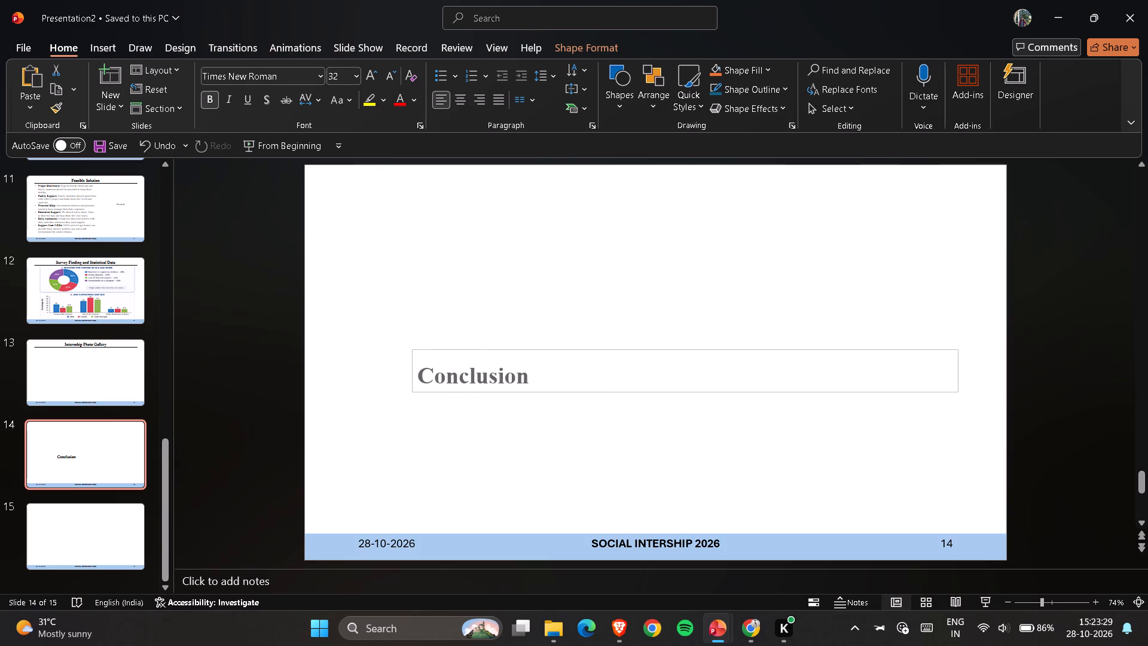
{"action": "left_click_drag", "start_coordinate": [408, 371], "coordinate": [353, 371]}
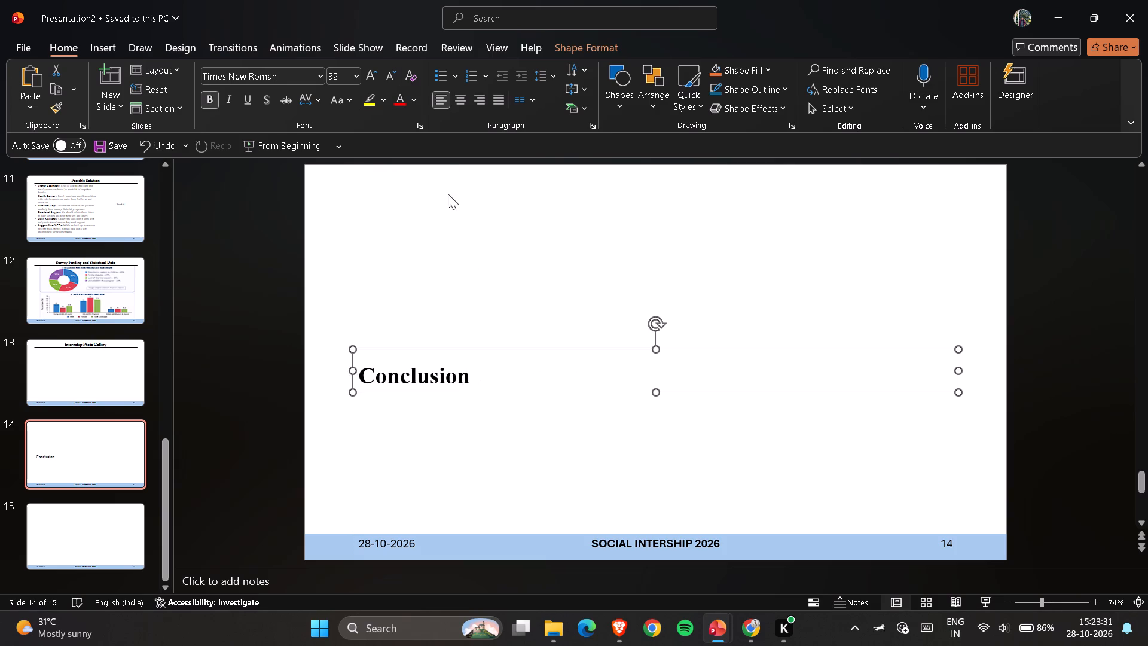
{"action": "left_click", "coordinate": [458, 103]}
Move the "Conclusion" heading box to the top edge of slide 14, keeping it horizontally centred.
{"action": "left_click_drag", "start_coordinate": [623, 346], "coordinate": [624, 346]}
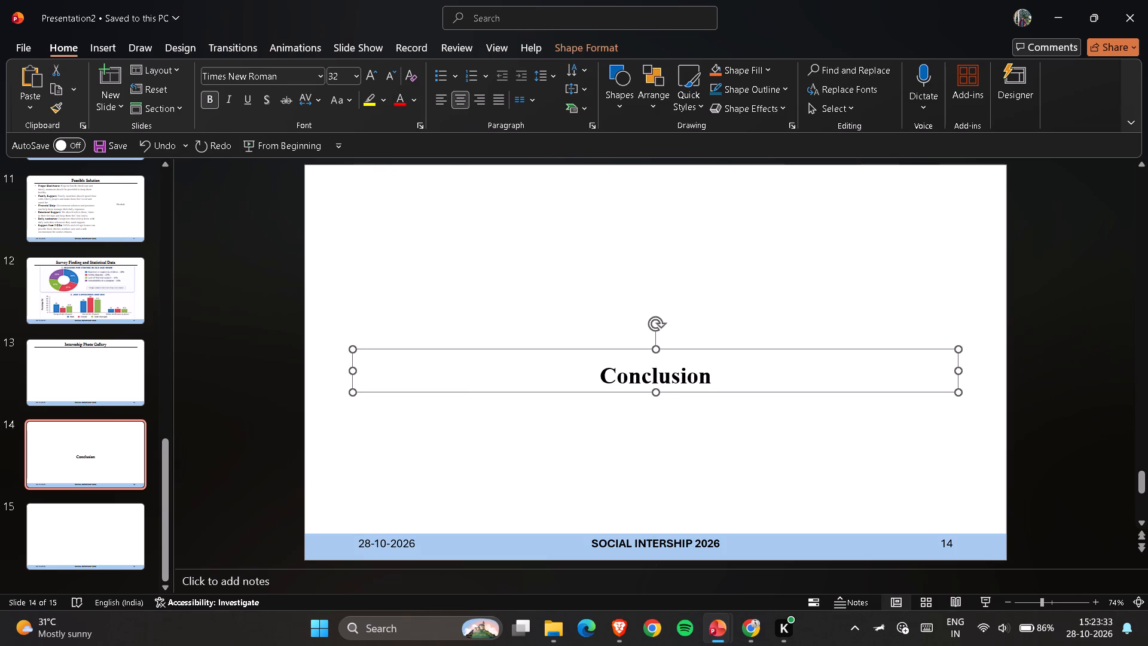
{"action": "left_click_drag", "start_coordinate": [624, 346], "coordinate": [625, 164]}
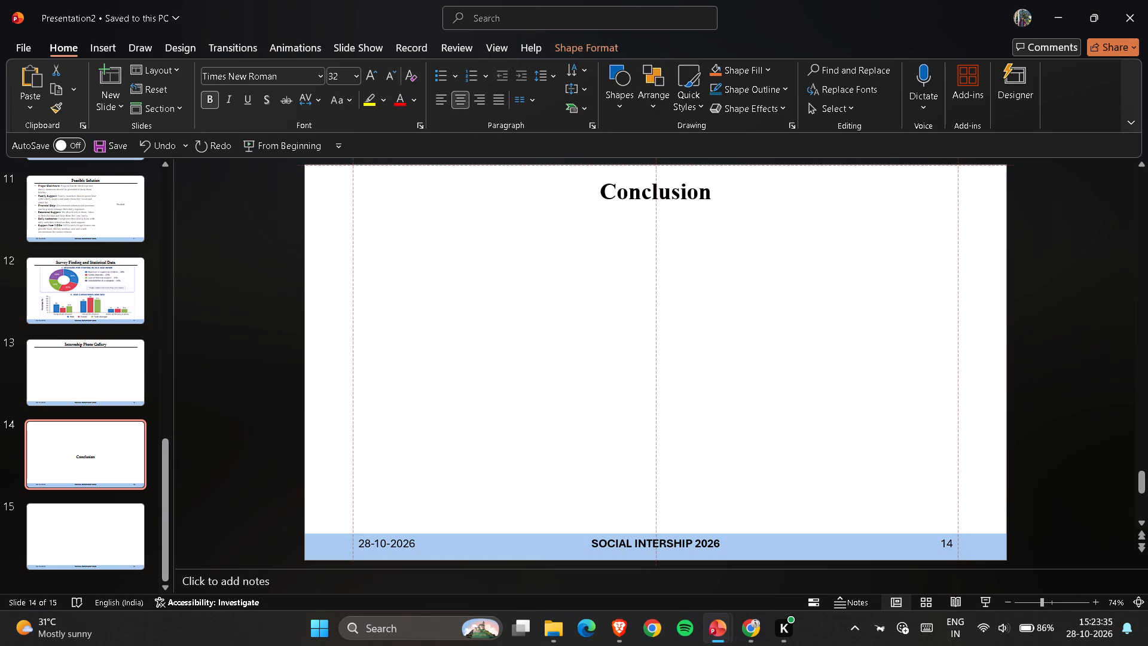
{"action": "left_click_drag", "start_coordinate": [625, 164], "coordinate": [625, 166]}
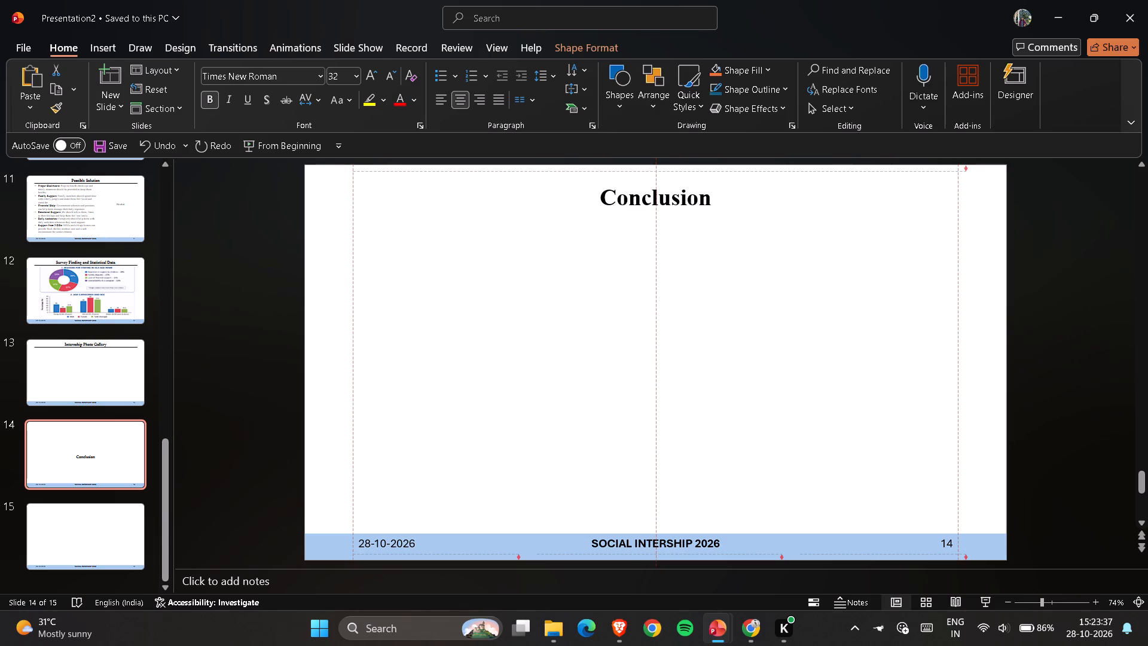
{"action": "left_click_drag", "start_coordinate": [625, 166], "coordinate": [625, 165]}
{"action": "left_click", "coordinate": [622, 246]}
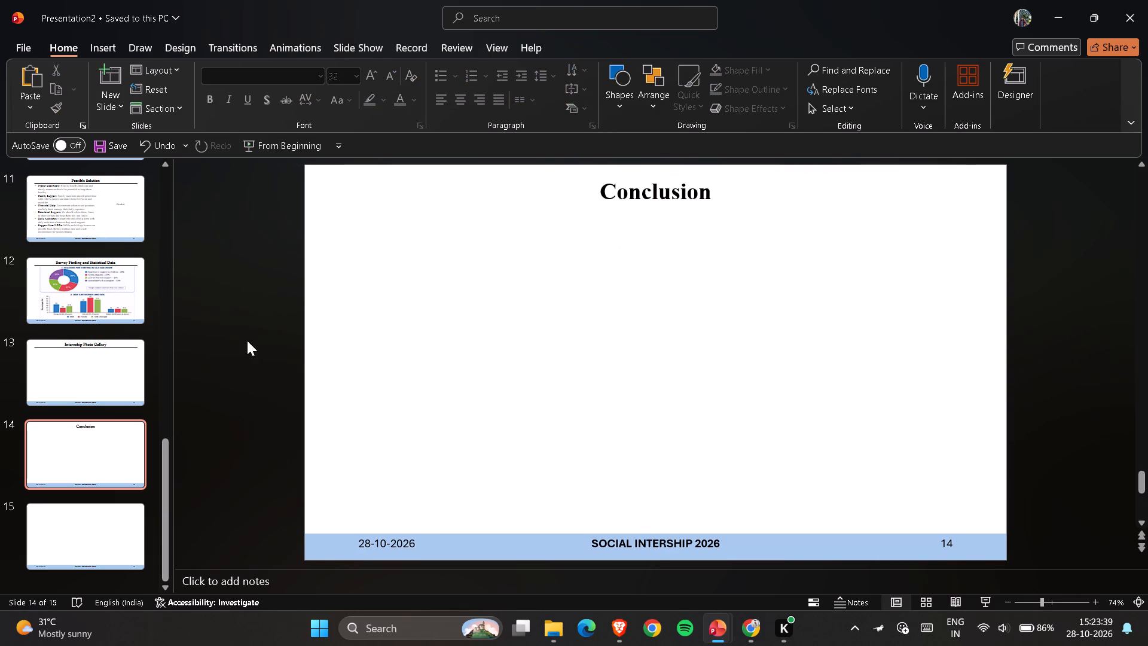
Copy the horizontal line under slide 13's heading and paste it under the "Conclusion" heading on slide 14.
{"action": "left_click", "coordinate": [14, 399]}
{"action": "left_click", "coordinate": [80, 384]}
{"action": "left_click", "coordinate": [454, 209]}
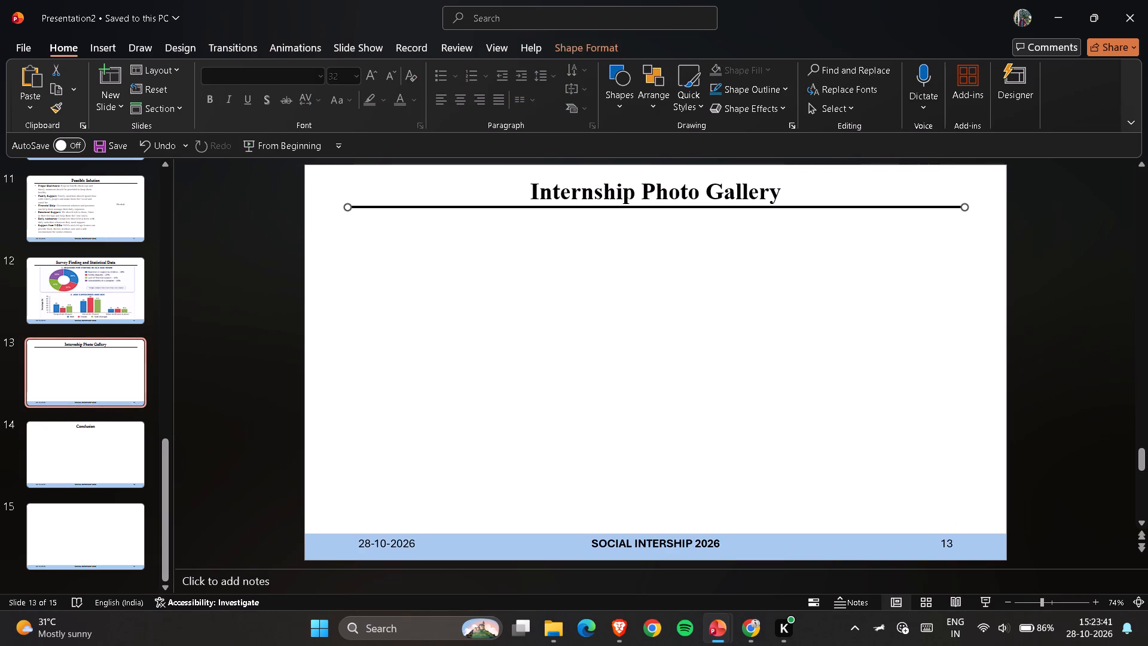
{"action": "key", "text": "ctrl+c"}
{"action": "left_click", "coordinate": [124, 465]}
{"action": "key", "text": "ctrl+v"}
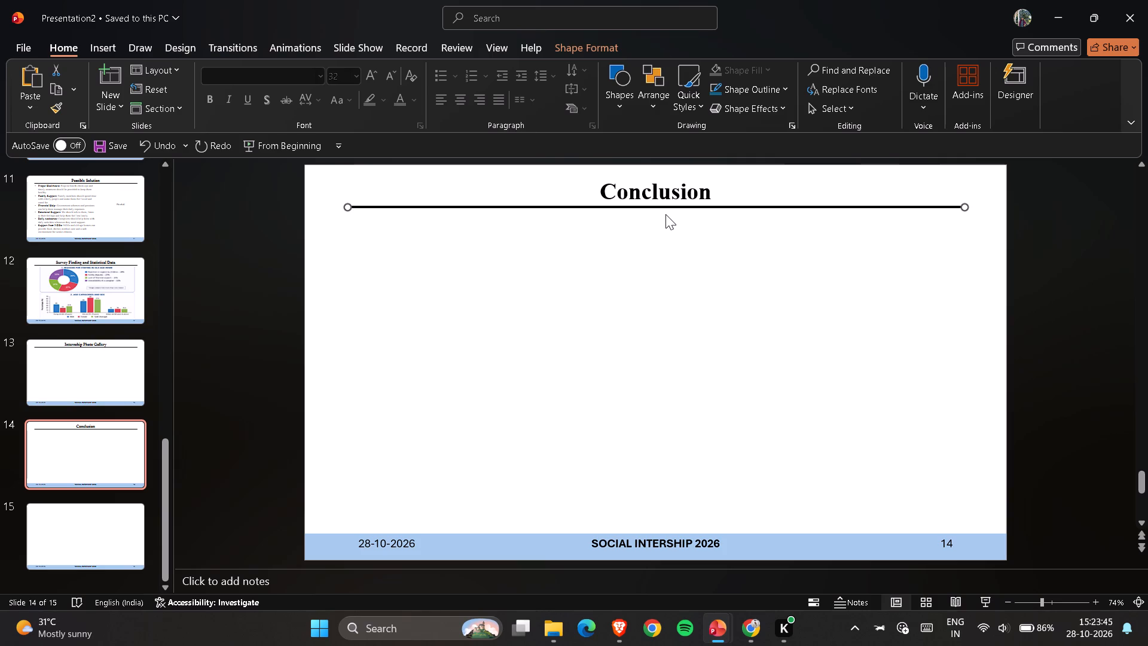
{"action": "left_click", "coordinate": [656, 297]}
Copy the "THANK YOU" text from slide 15 of SOCIAL INTERNSHIP 2026 and paste it onto slide 15 of Presentation2.
{"action": "left_click", "coordinate": [80, 535]}
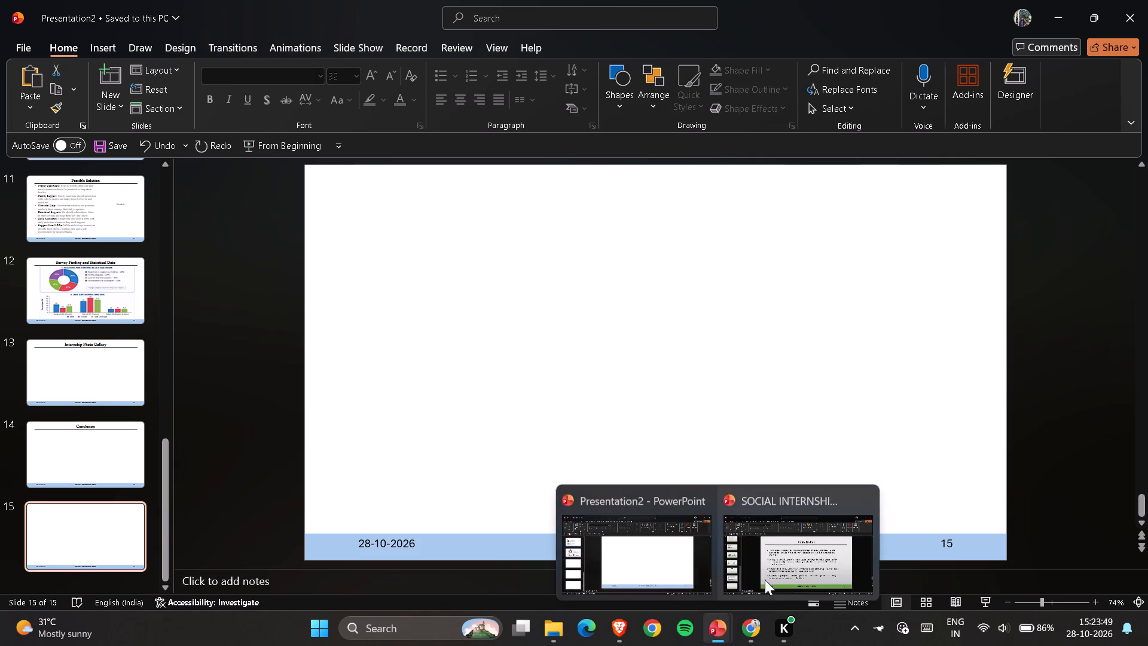
{"action": "left_click", "coordinate": [814, 548]}
{"action": "scroll", "coordinate": [722, 413], "scroll_direction": "down", "scroll_amount": 1}
{"action": "left_click", "coordinate": [705, 331]}
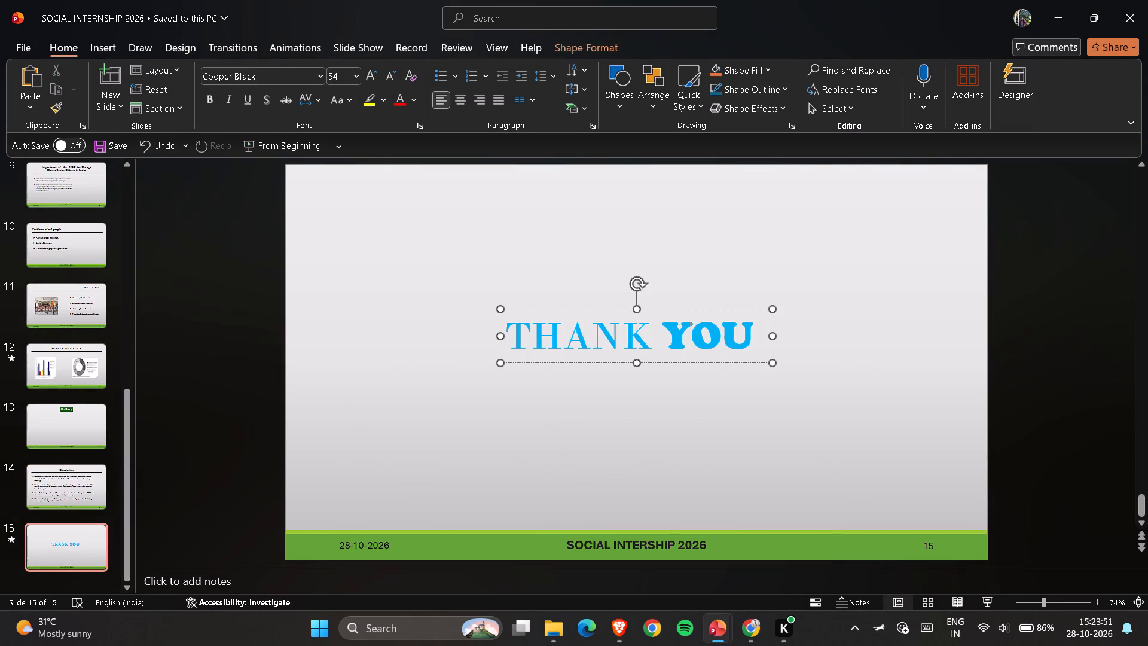
{"action": "key", "text": "ctrl+a"}
{"action": "key", "text": "ctrl+c"}
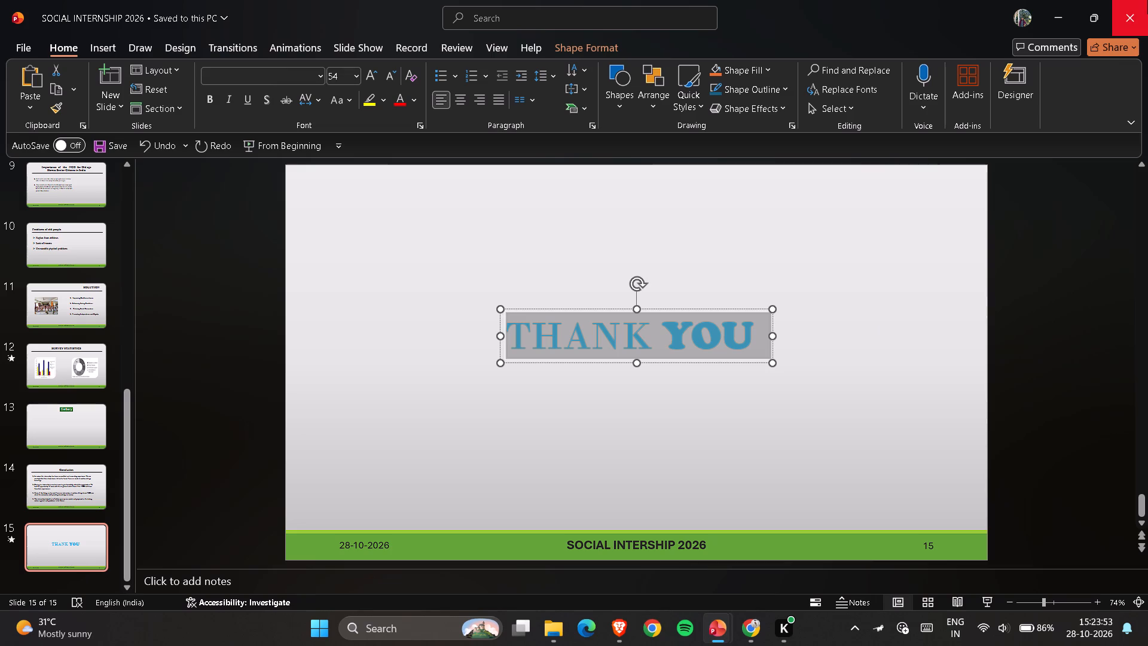
{"action": "left_click", "coordinate": [1147, 0]}
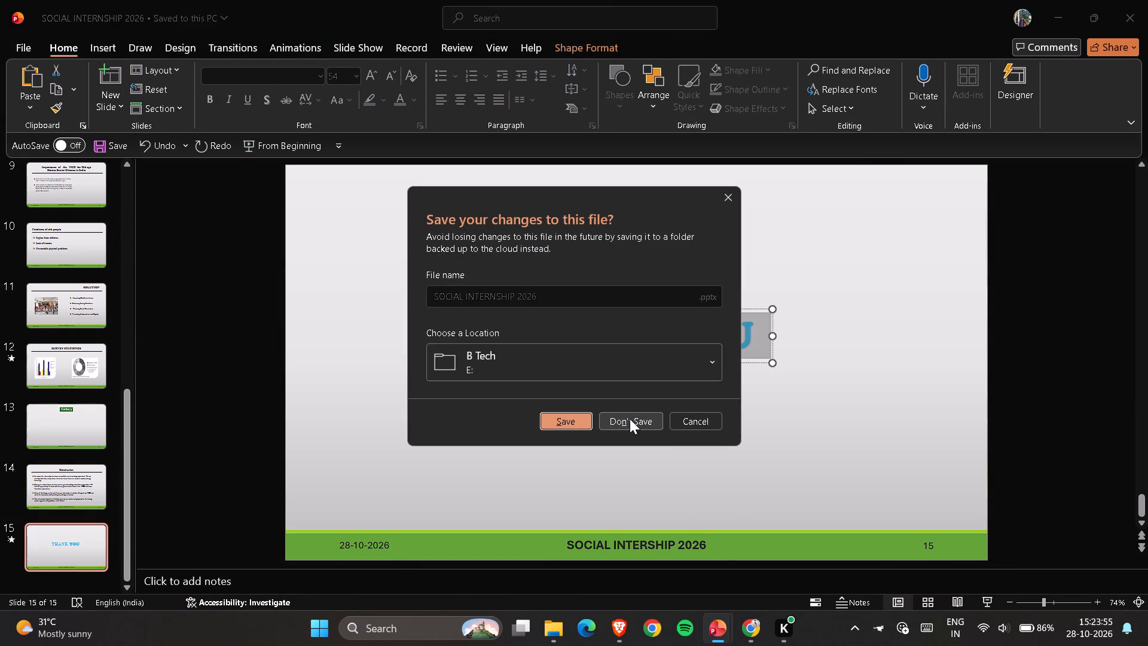
{"action": "left_click", "coordinate": [703, 415]}
{"action": "left_click", "coordinate": [715, 624]}
{"action": "left_click", "coordinate": [644, 568]}
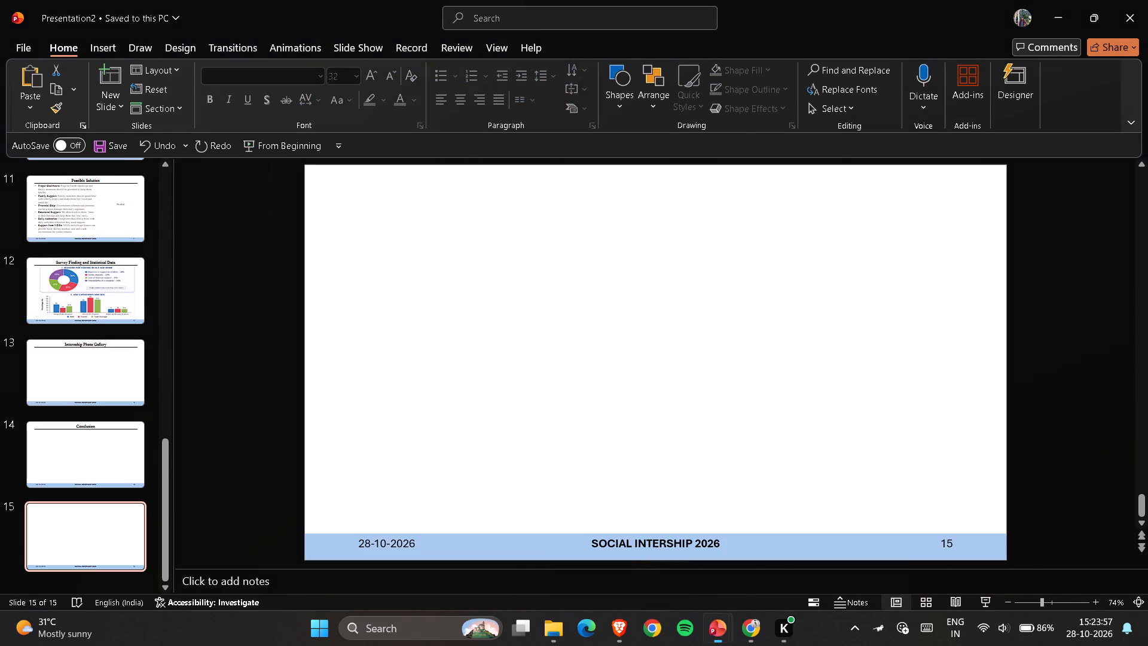
{"action": "left_click", "coordinate": [122, 540]}
{"action": "left_click", "coordinate": [606, 449]}
{"action": "key", "text": "ctrl+v"}
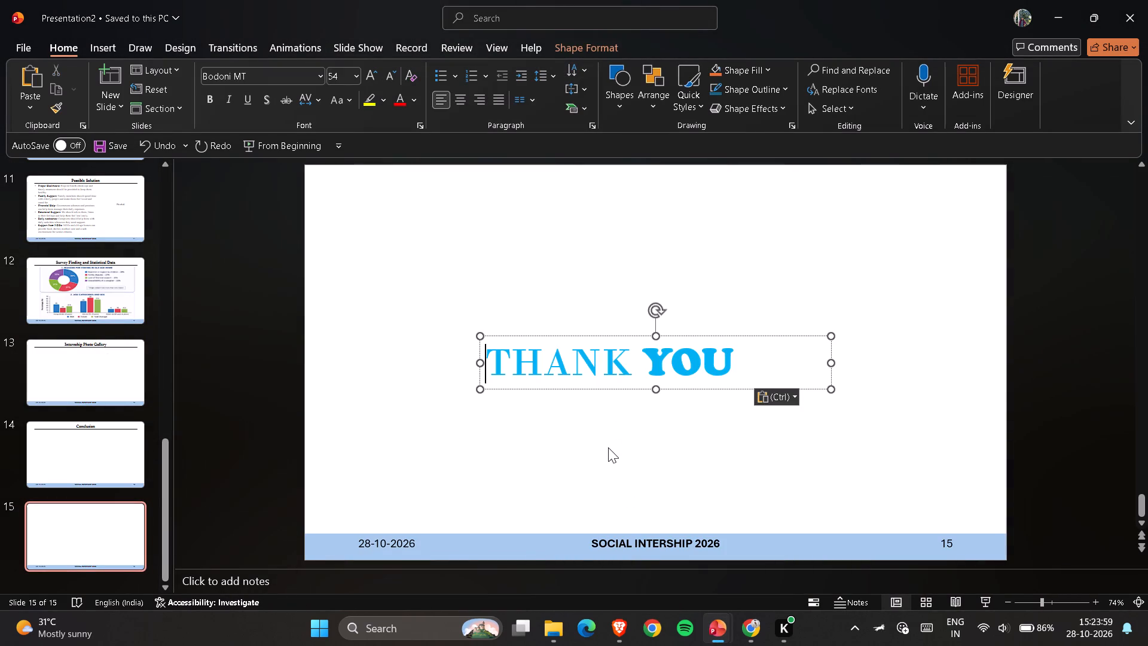
Narrow the "THANK YOU" text box to fit its text on one line and move it towards the centre of slide 15.
{"action": "left_click_drag", "start_coordinate": [593, 333], "coordinate": [597, 320]}
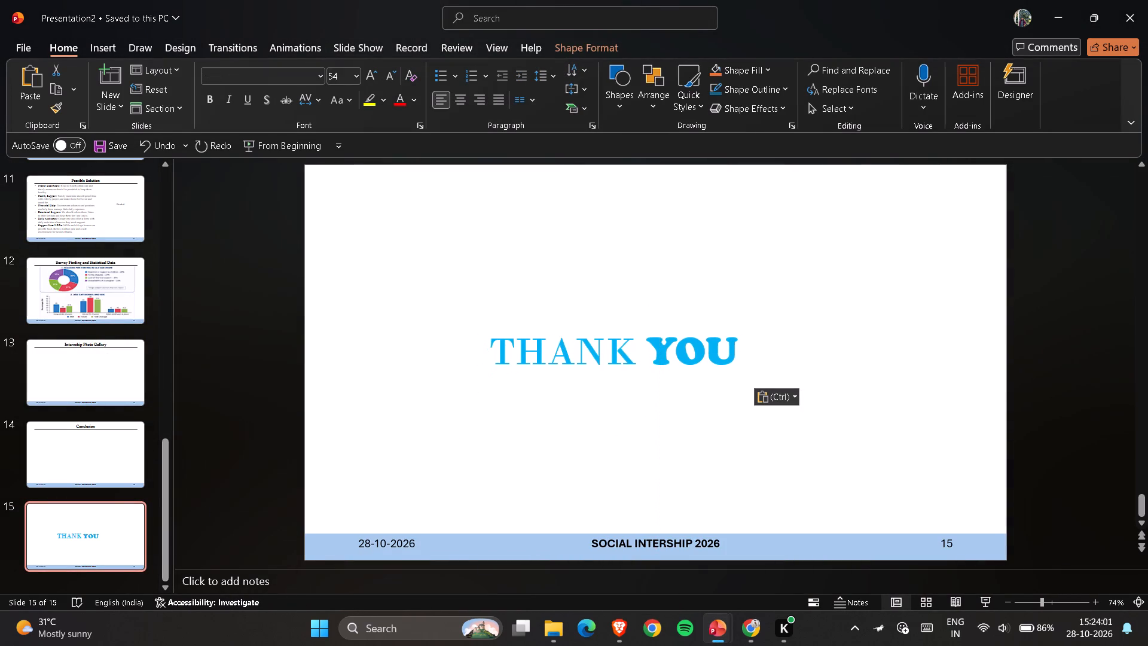
{"action": "left_click_drag", "start_coordinate": [597, 320], "coordinate": [610, 301]}
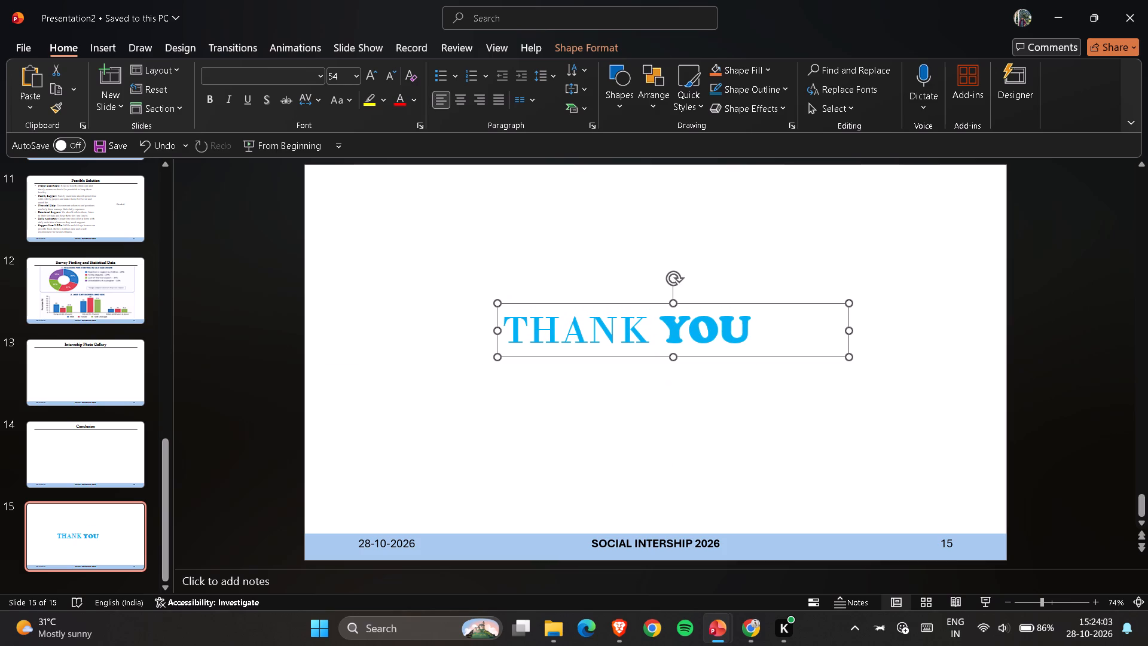
{"action": "left_click_drag", "start_coordinate": [850, 332], "coordinate": [753, 332]}
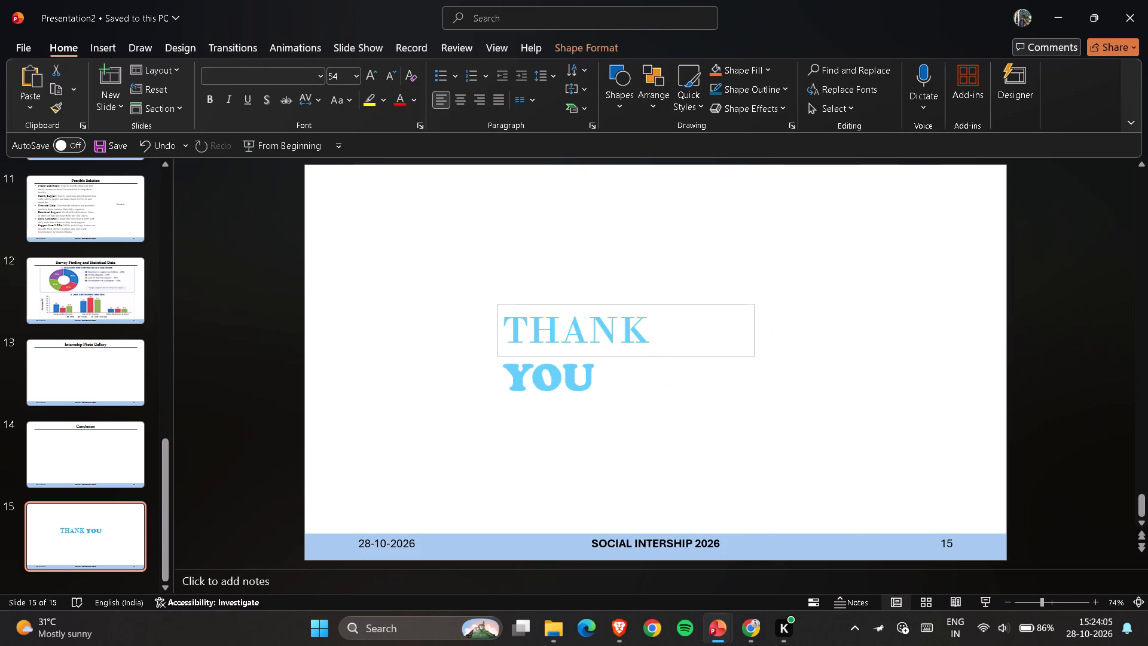
{"action": "left_click_drag", "start_coordinate": [753, 332], "coordinate": [761, 333]}
{"action": "left_click_drag", "start_coordinate": [610, 303], "coordinate": [618, 304]}
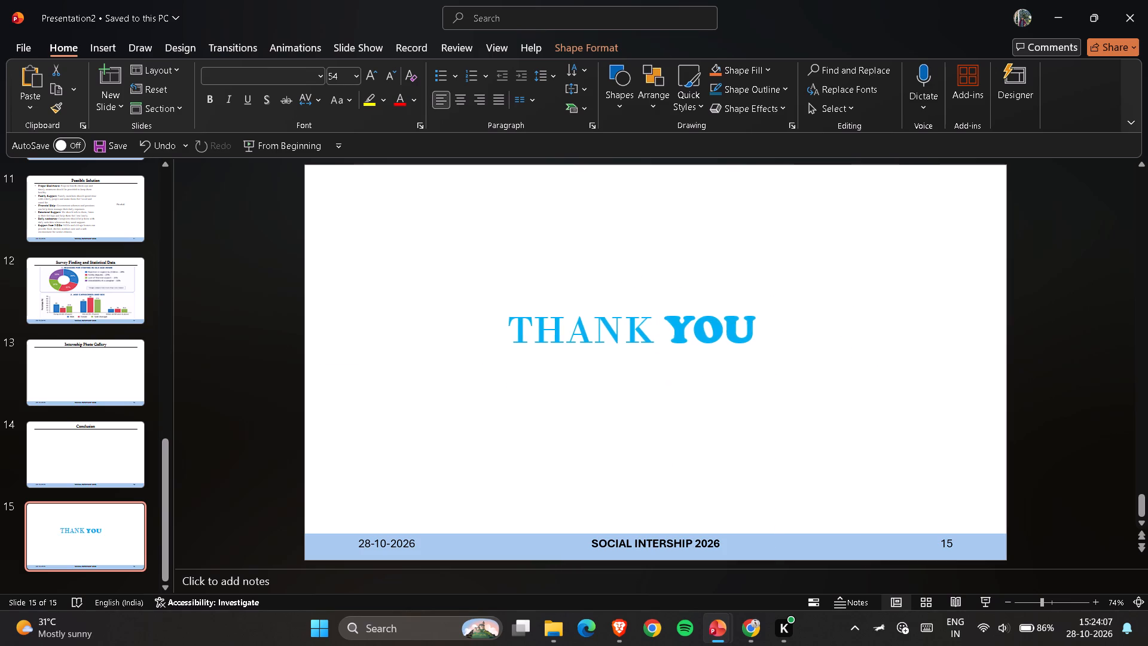
{"action": "left_click_drag", "start_coordinate": [618, 304], "coordinate": [628, 303]}
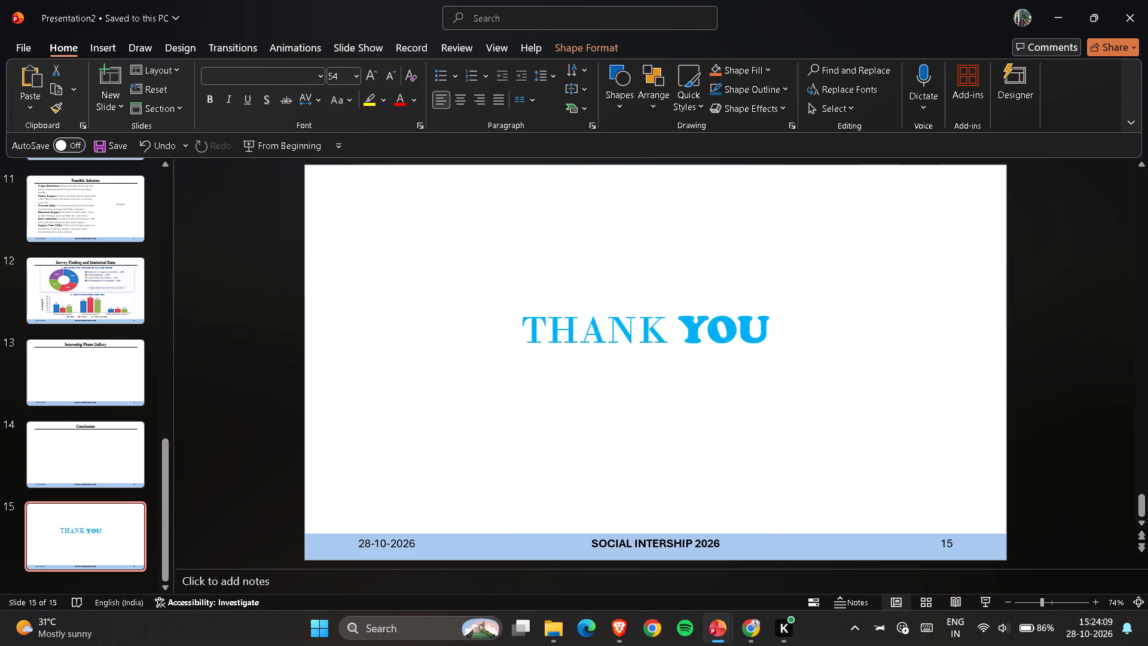
{"action": "left_click_drag", "start_coordinate": [628, 303], "coordinate": [630, 304]}
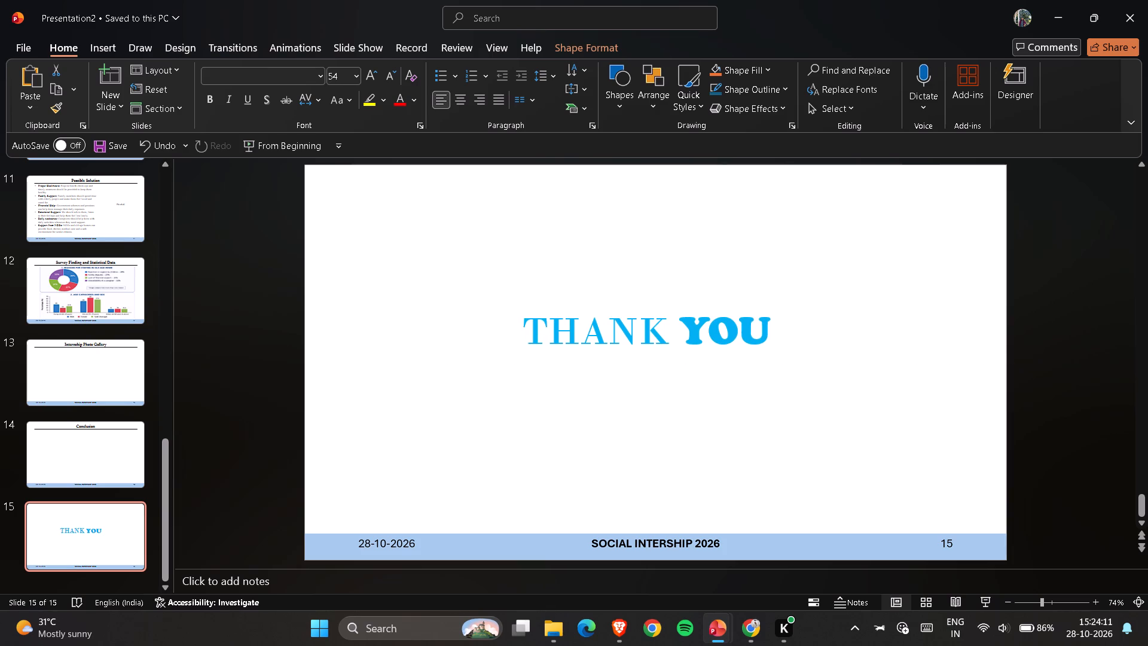